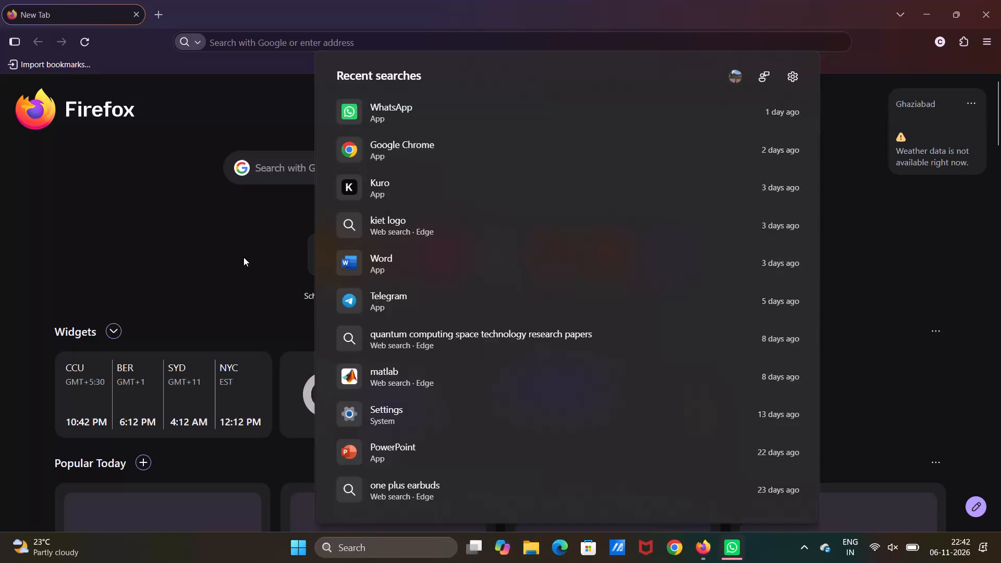
# Close the recent searches overlay and switch to the WhatsApp window.
pyautogui.click(243, 257)
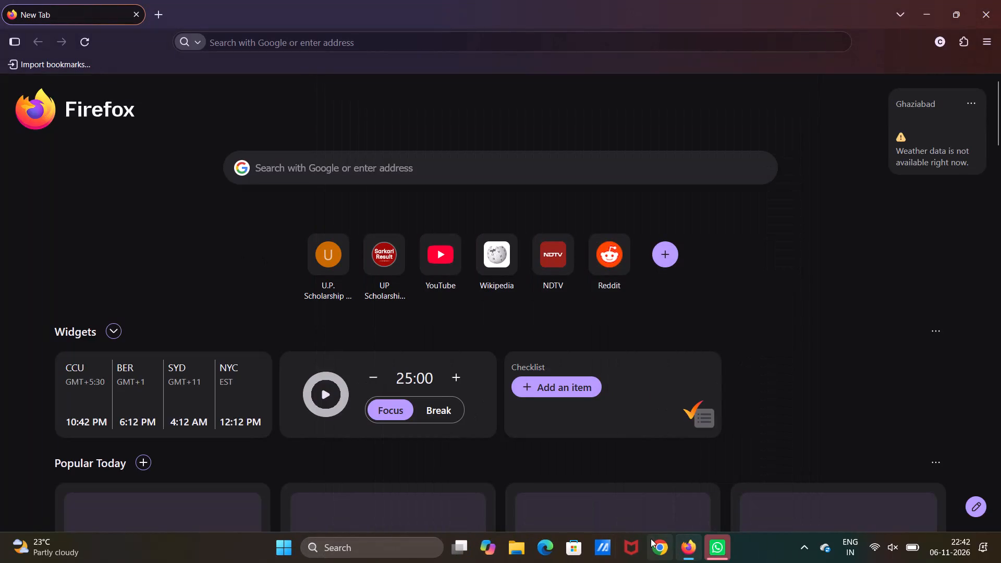
pyautogui.click(715, 546)
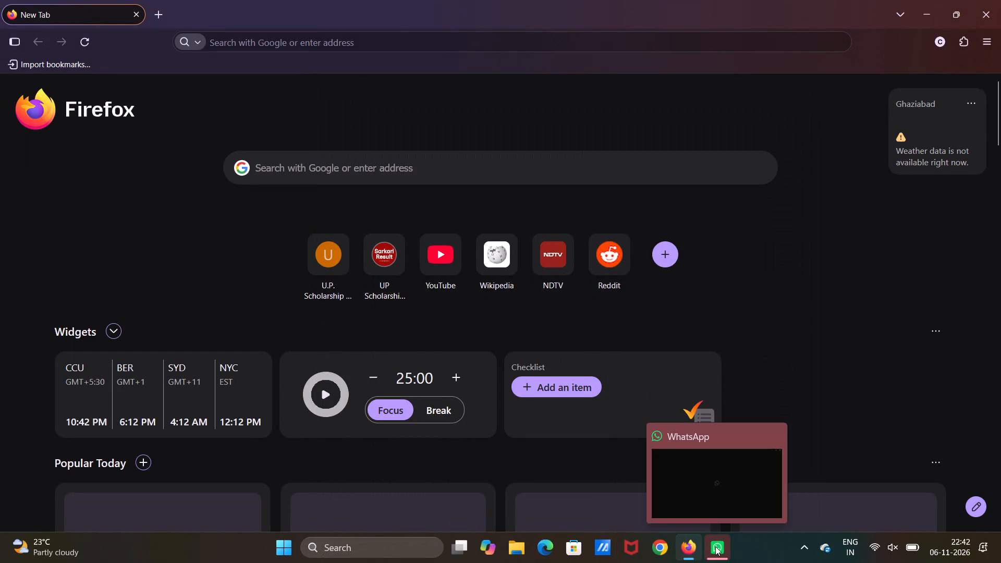
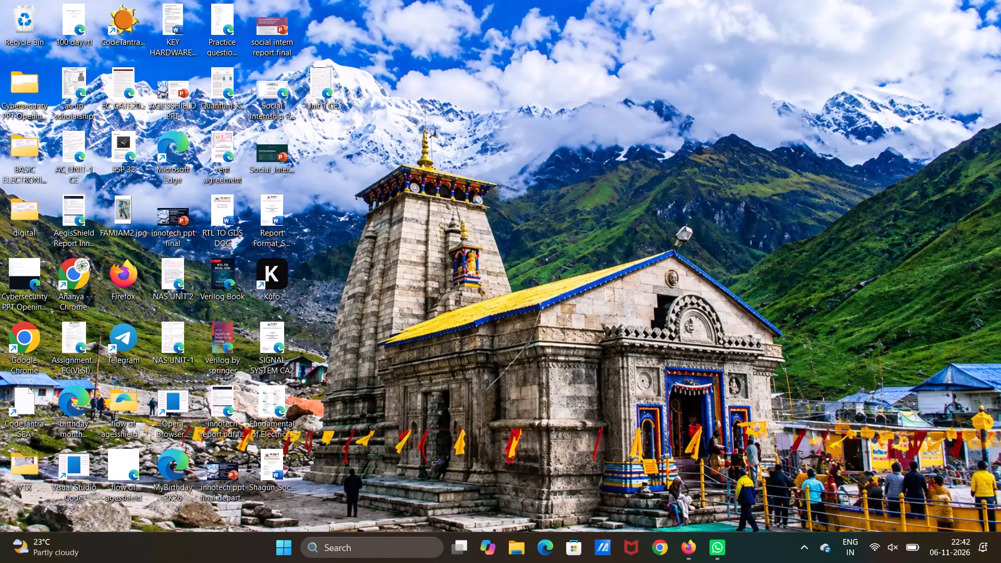
# Launch the Kuro app from the recent searches.
pyautogui.click(343, 543)
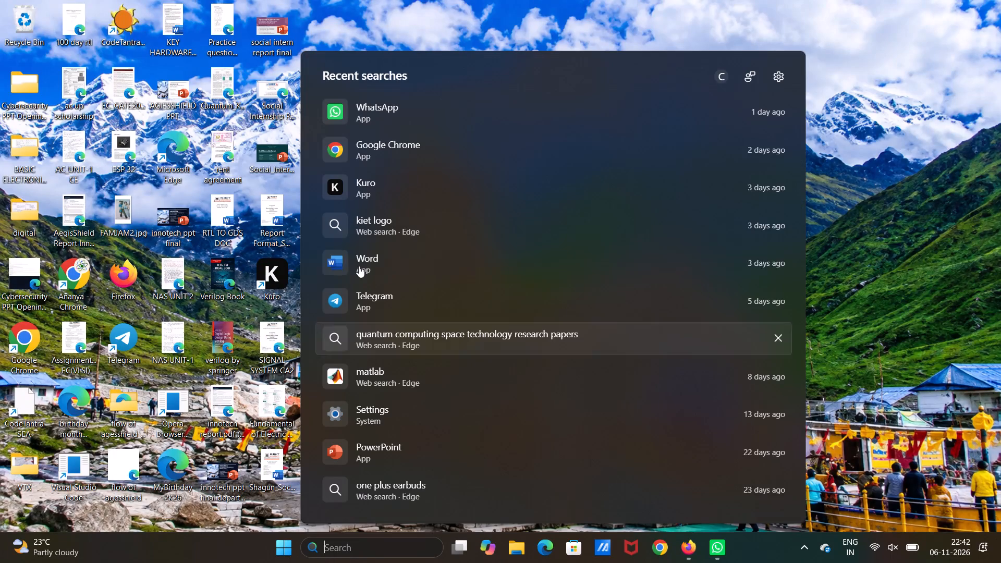
pyautogui.doubleClick(362, 192)
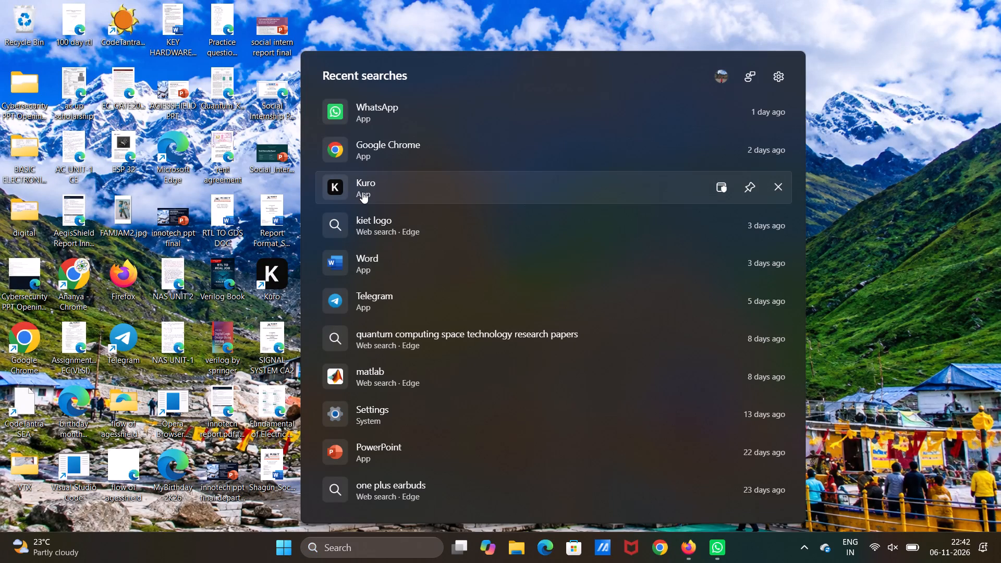
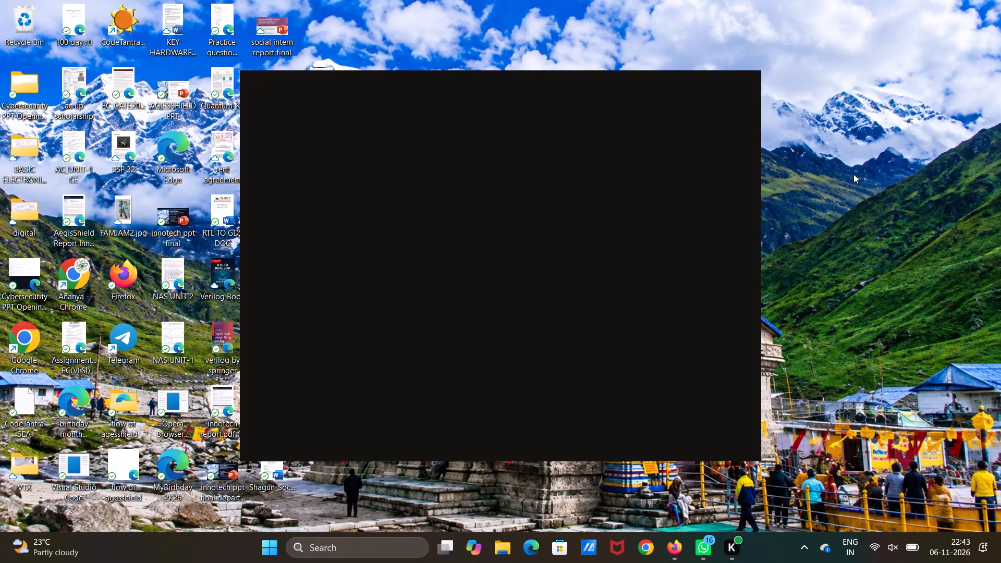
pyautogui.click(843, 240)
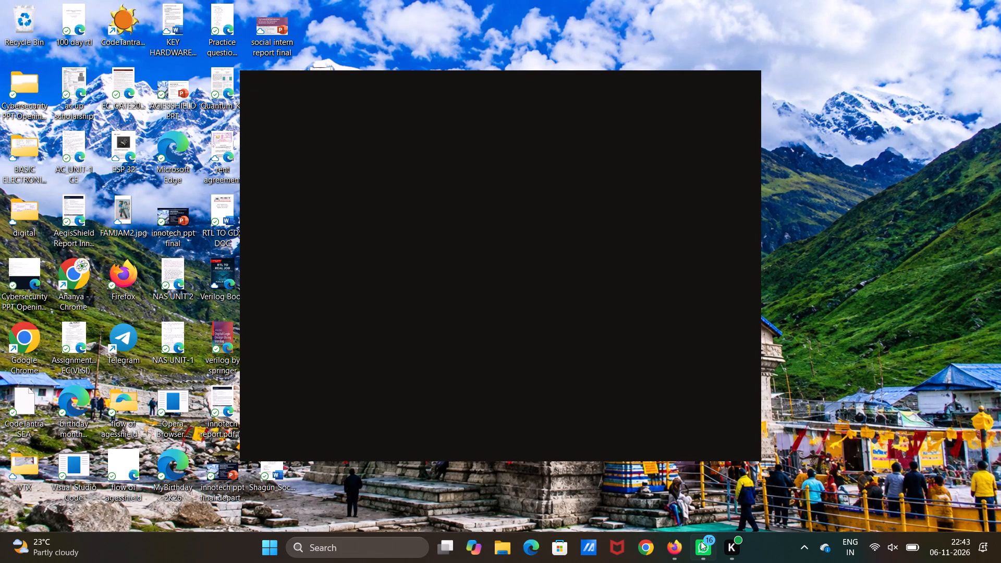
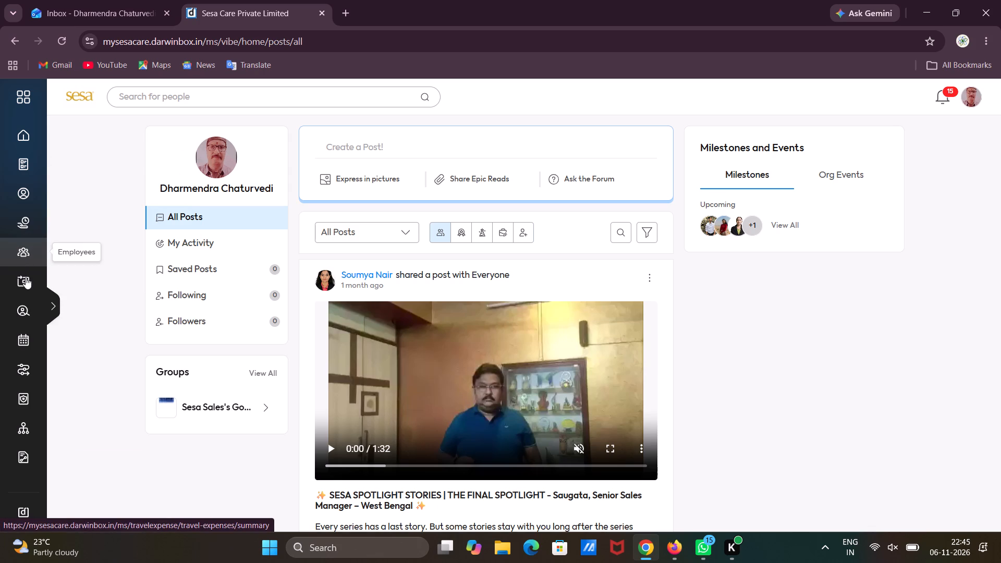
# Open the draft travel expense report titled Report- Nov 05, 2026 and look through its linked expenses.
pyautogui.click(84, 326)
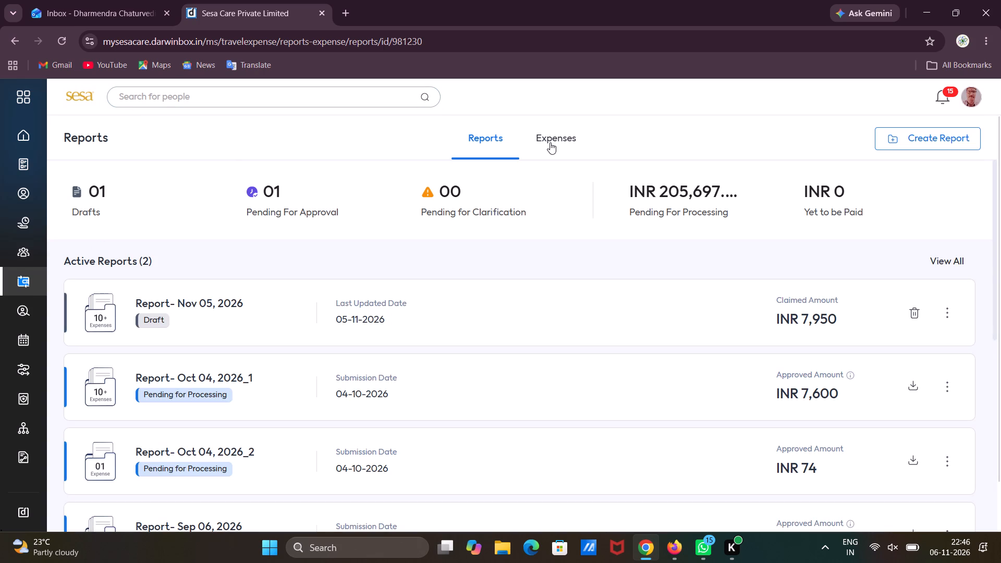
pyautogui.click(272, 327)
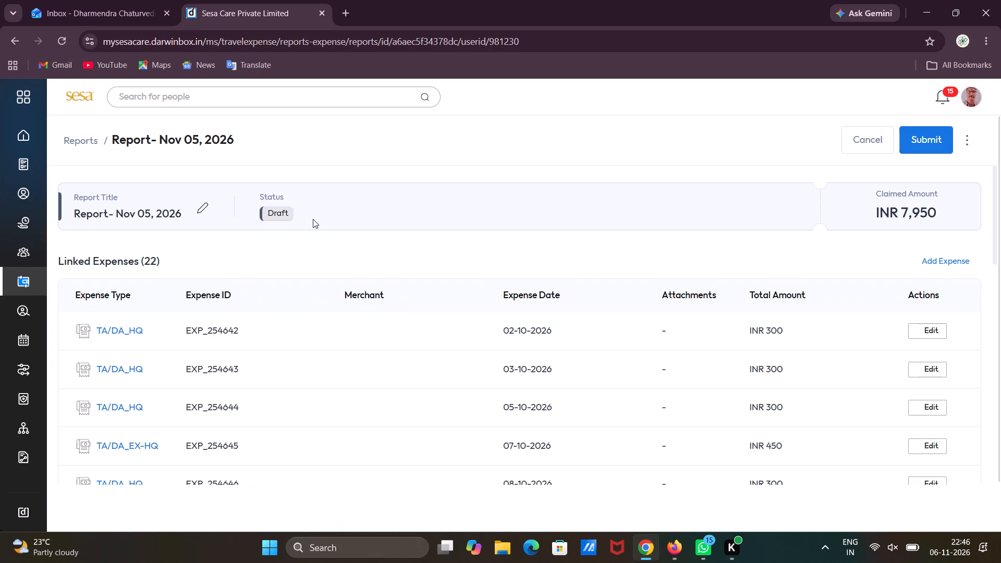
pyautogui.scroll(-3, 396, 310)
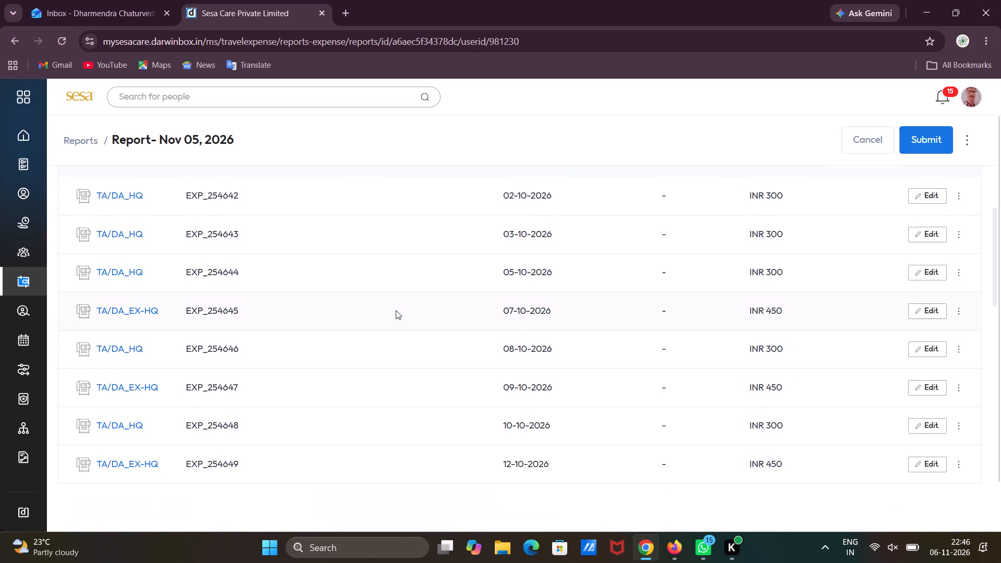
pyautogui.scroll(-1, 396, 310)
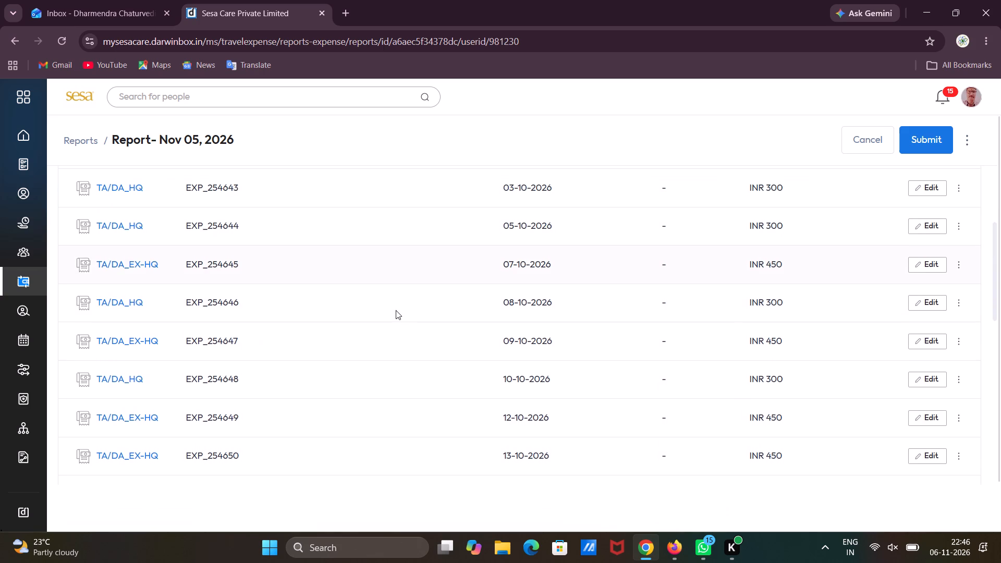
pyautogui.scroll(-2, 396, 310)
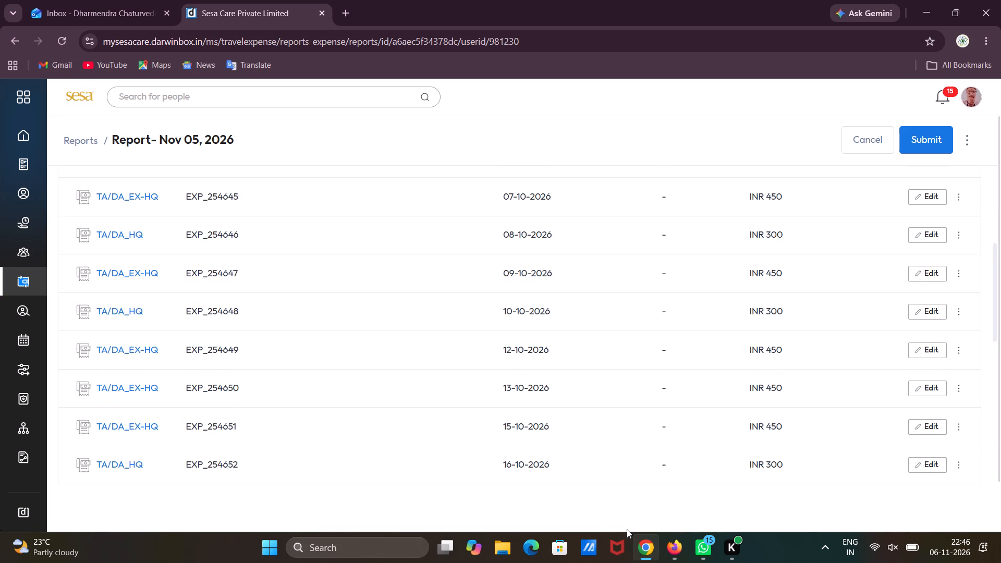
pyautogui.scroll(6, 627, 529)
pyautogui.scroll(6, 687, 328)
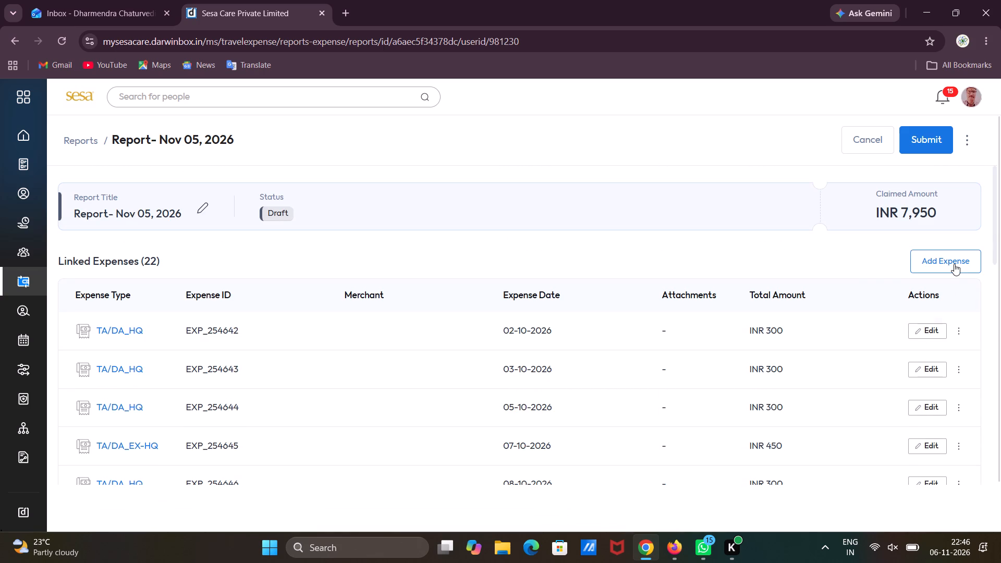
# Manually add an expense to the report with the expense type Travel bill Ex-HQ - Band A (bus/railway/taxi).
pyautogui.click(953, 260)
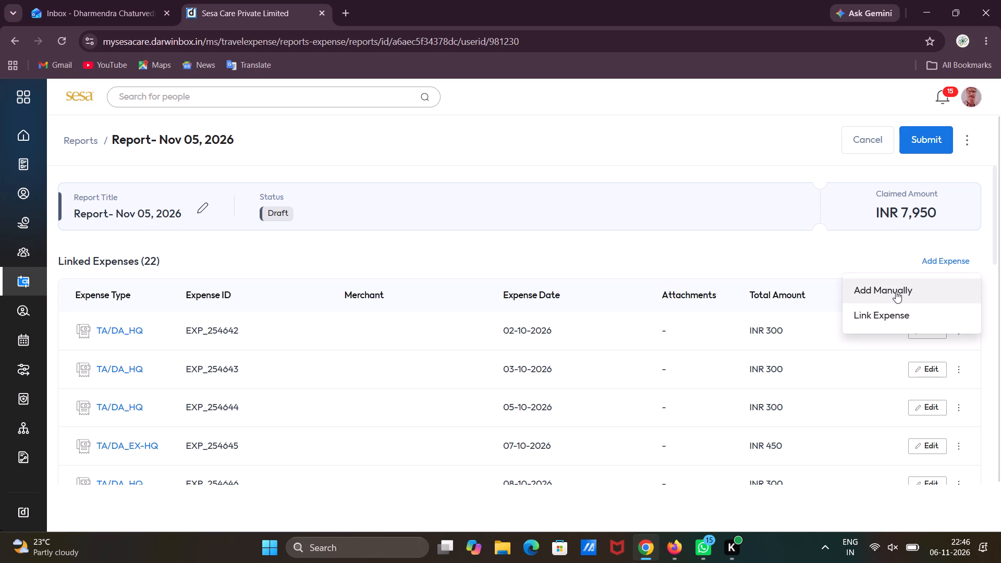
pyautogui.click(896, 291)
pyautogui.press('t')
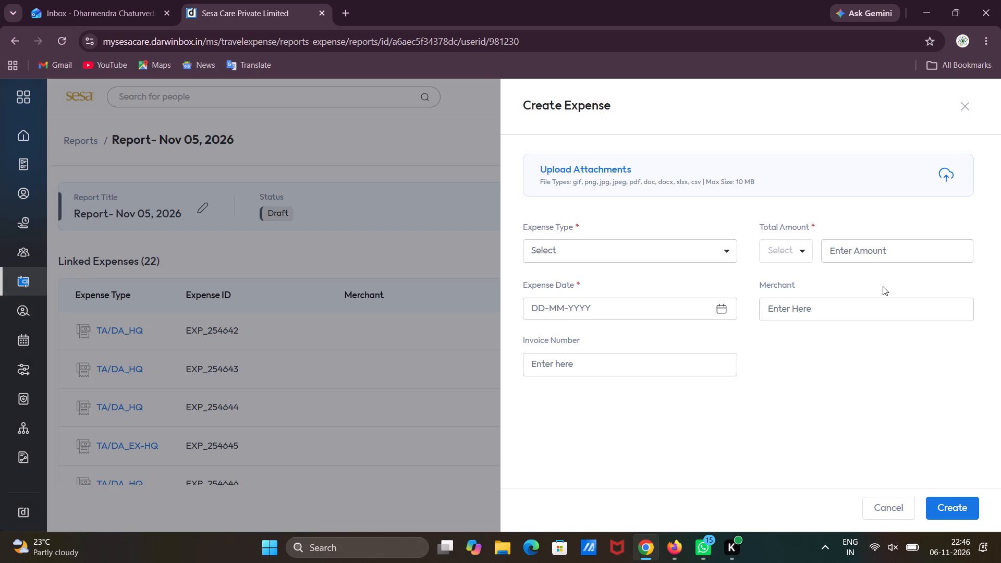
pyautogui.click(664, 255)
pyautogui.write('tra')
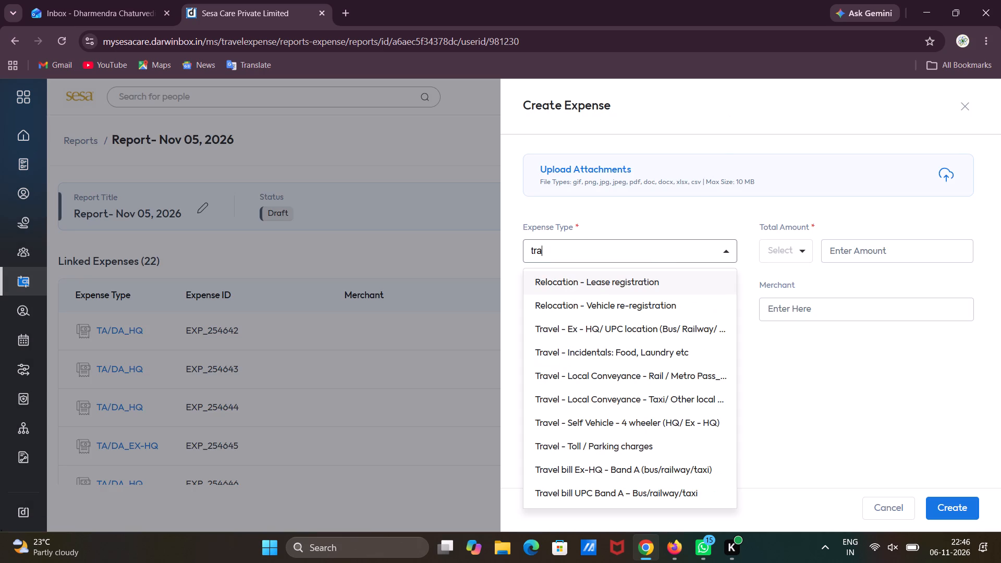
pyautogui.press('Down')
pyautogui.press('Down')
pyautogui.press('Down')
pyautogui.press('Down')
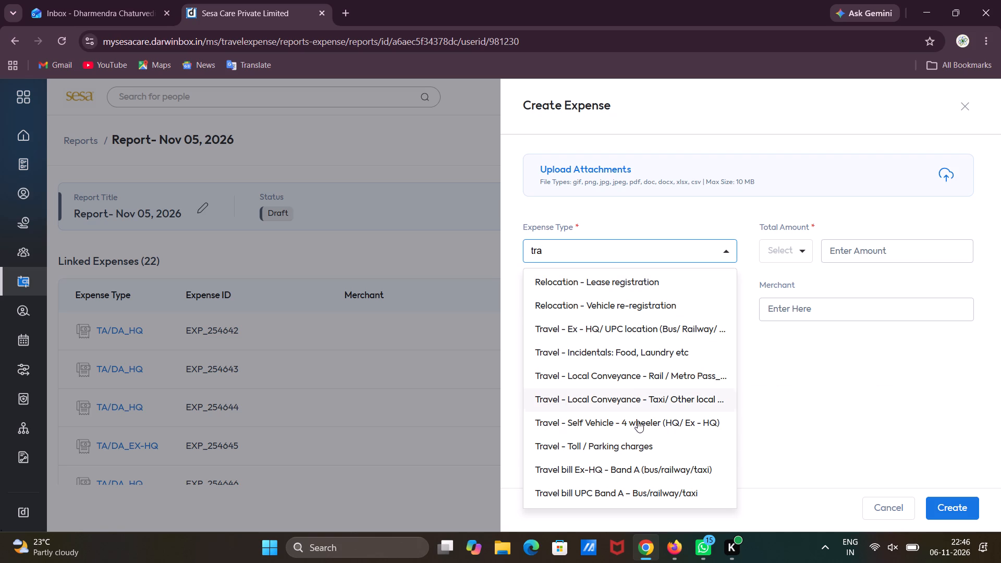
pyautogui.scroll(-5, 637, 418)
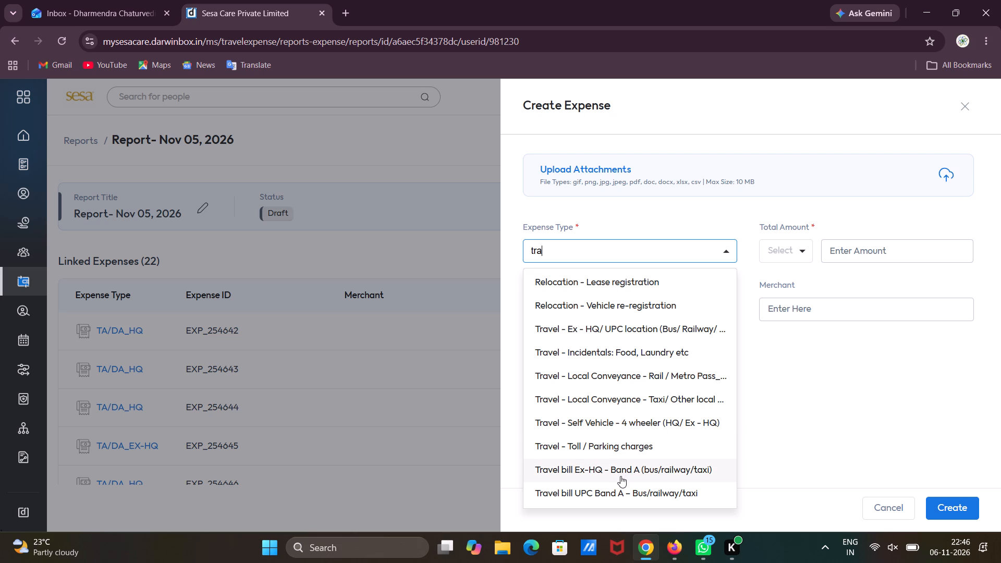
pyautogui.click(620, 476)
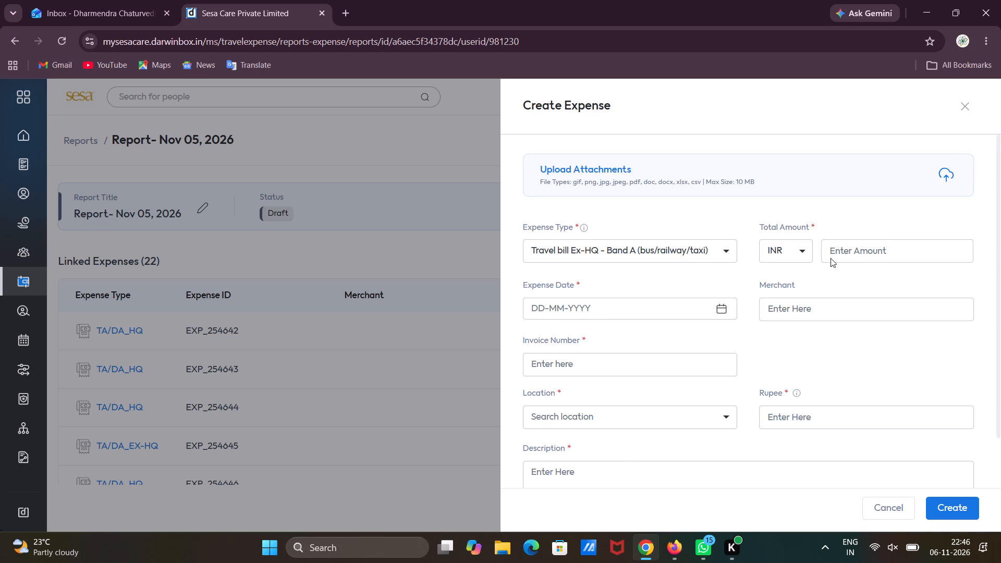
# Search for Etawah as the location of the new travel expense.
pyautogui.click(868, 252)
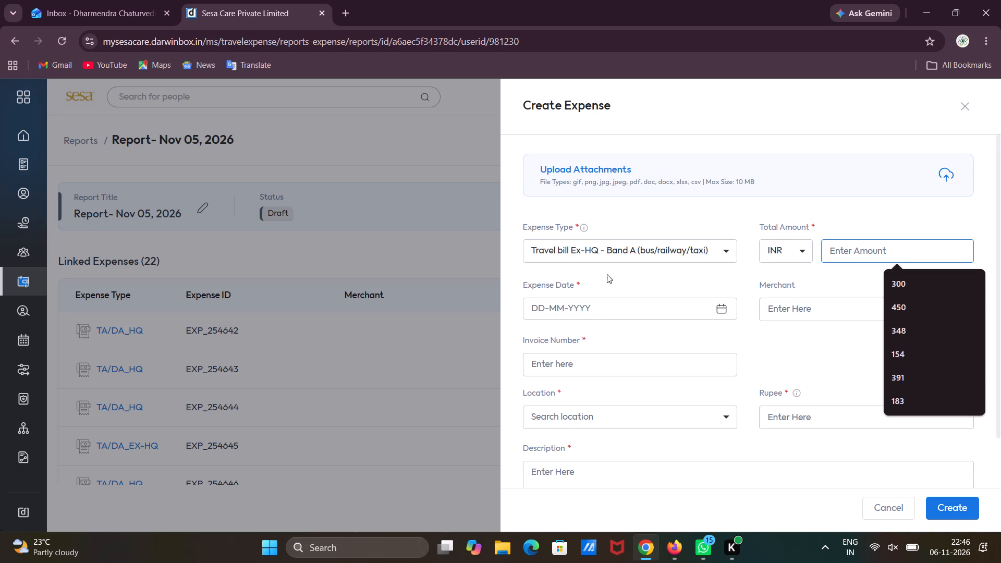
pyautogui.scroll(-2, 597, 451)
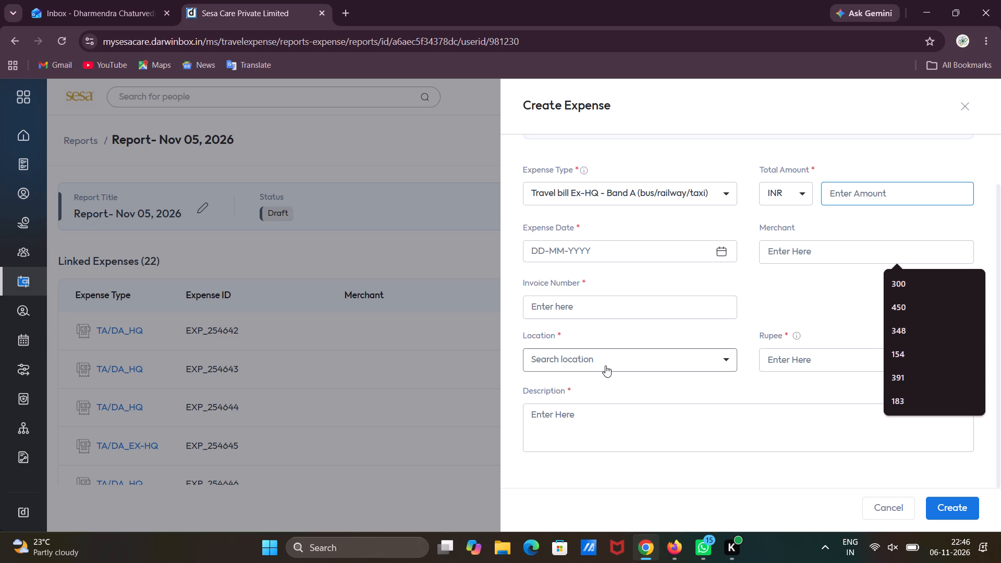
pyautogui.click(605, 358)
pyautogui.press('e')
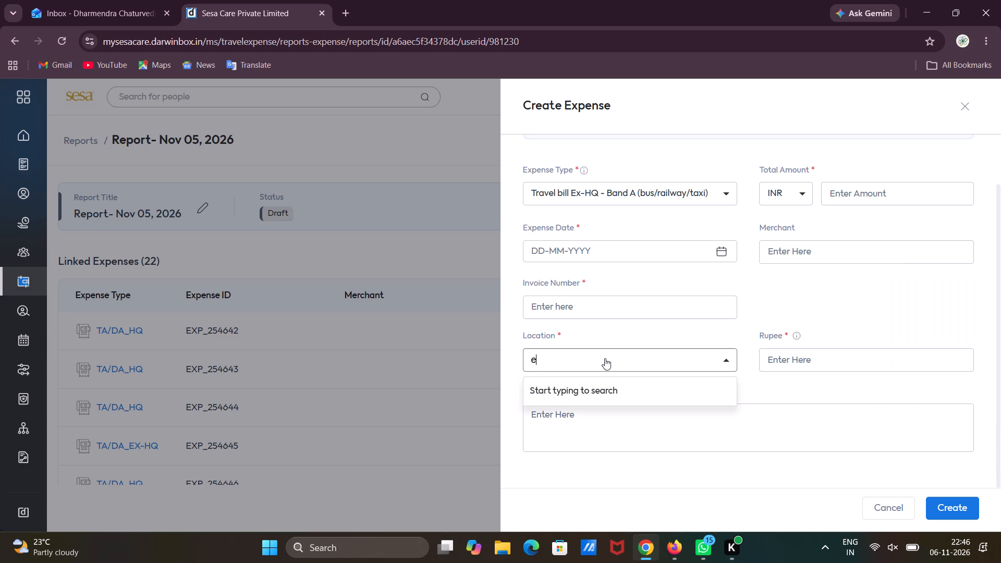
pyautogui.press('t')
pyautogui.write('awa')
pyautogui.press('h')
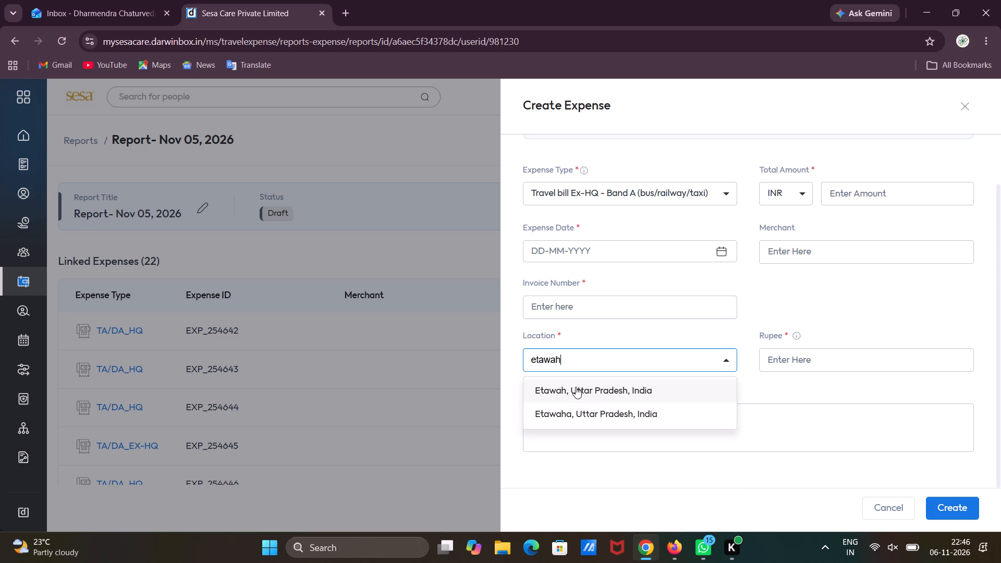
# Choose Etawah, Uttar Pradesh, India as the location of the new travel expense.
pyautogui.click(576, 387)
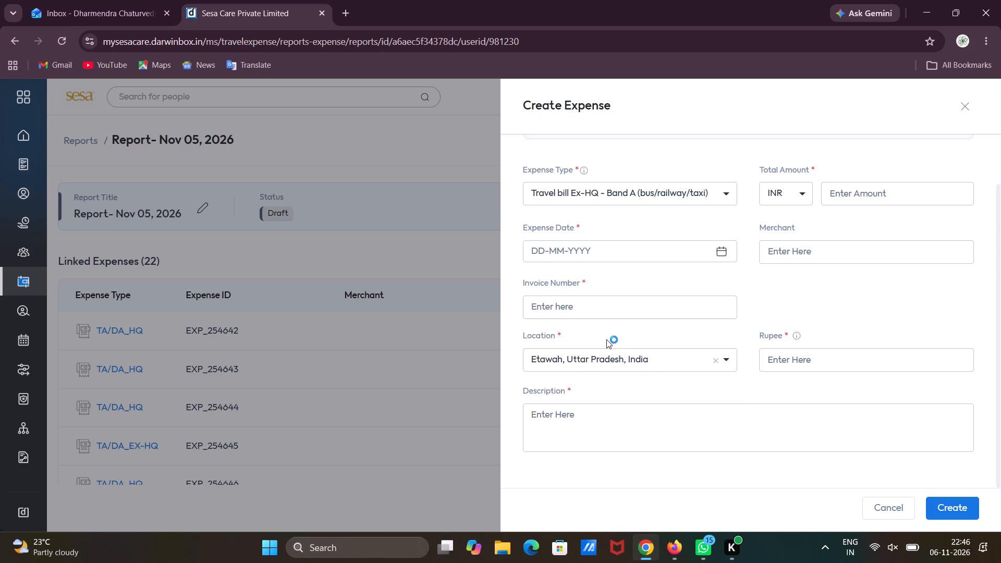
# Enter NA as the invoice number and set the expense date to 07-10-2026.
pyautogui.click(588, 303)
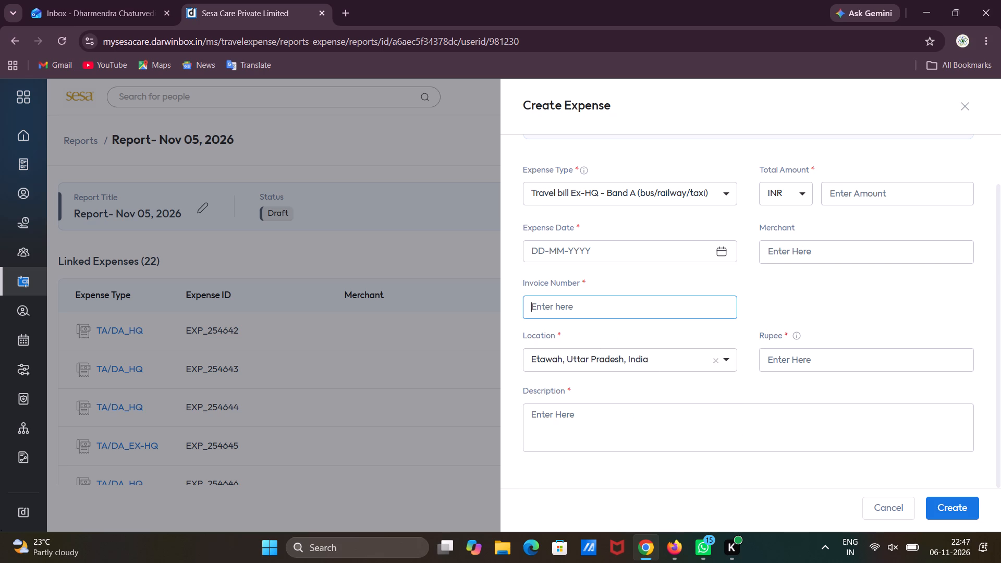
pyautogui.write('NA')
pyautogui.click(722, 253)
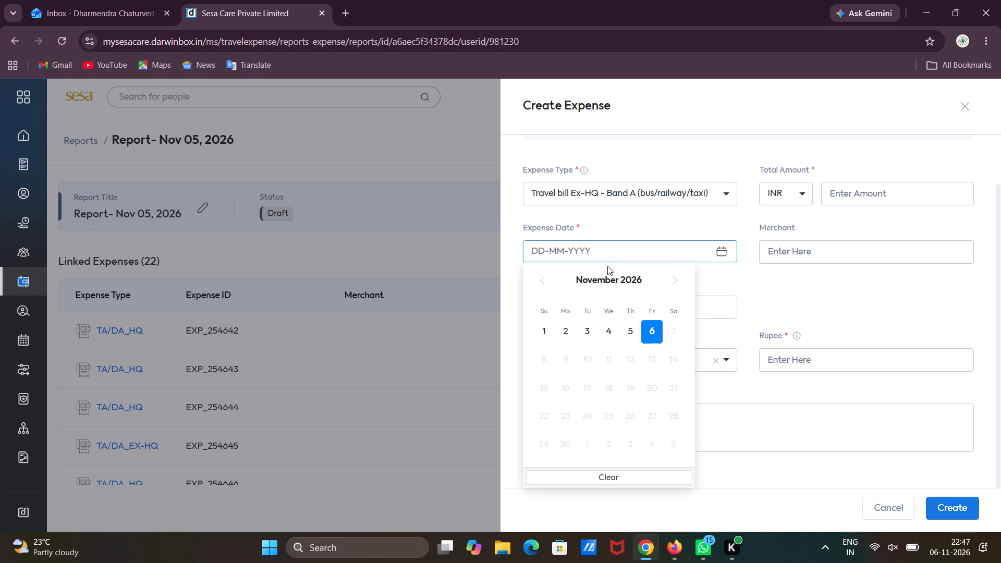
pyautogui.click(552, 287)
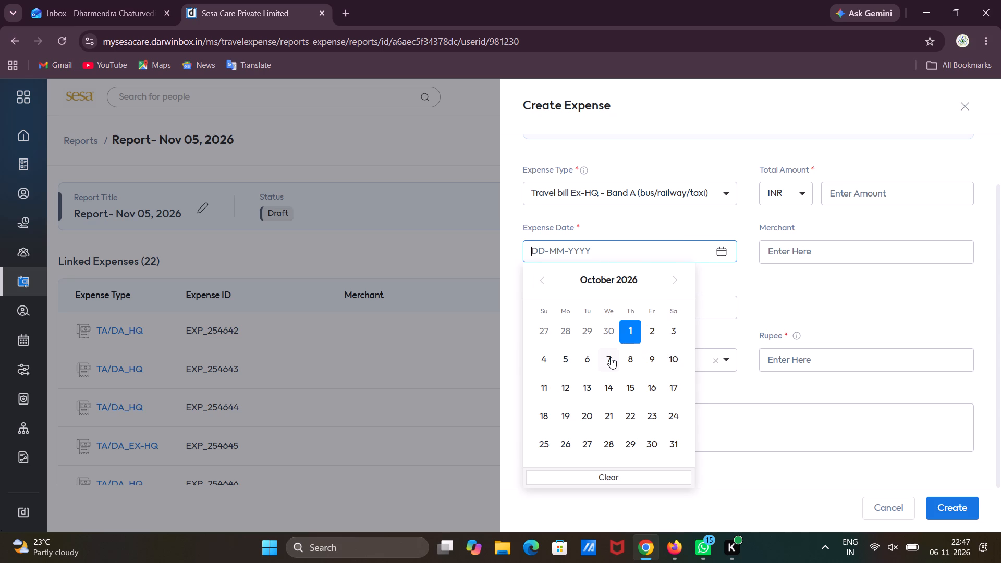
pyautogui.click(609, 358)
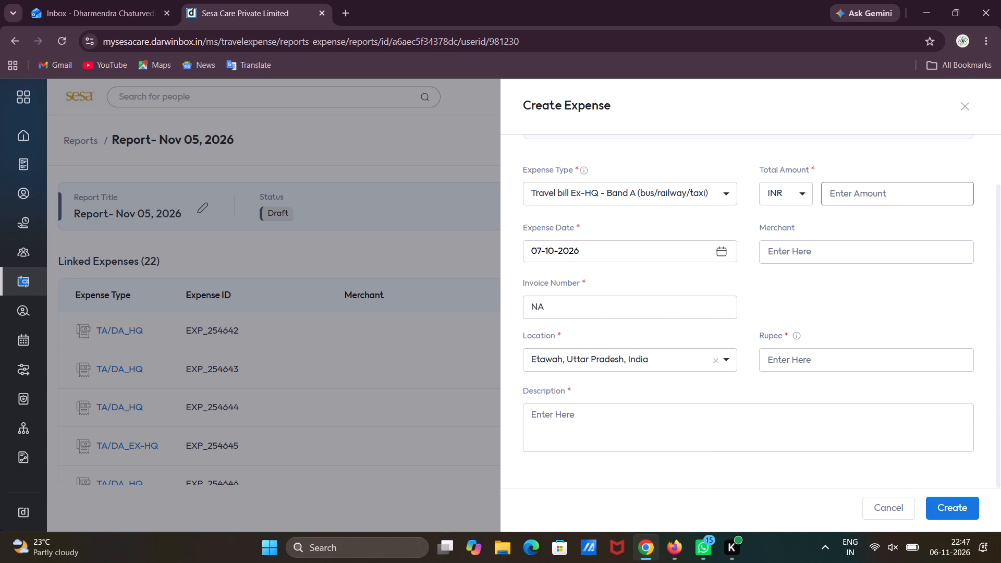
# Attach the WhatsApp Image 2026-11-06 at 10.23.58 JPEG from the Desktop folder to the new expense.
pyautogui.scroll(-2, 644, 434)
pyautogui.scroll(-2, 739, 411)
pyautogui.scroll(3, 739, 411)
pyautogui.click(670, 185)
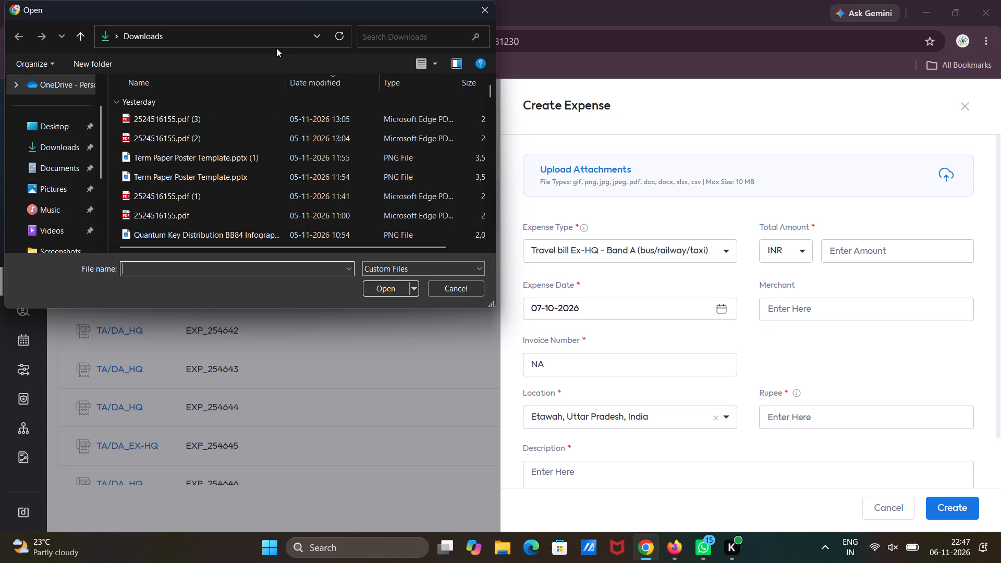
pyautogui.doubleClick(64, 147)
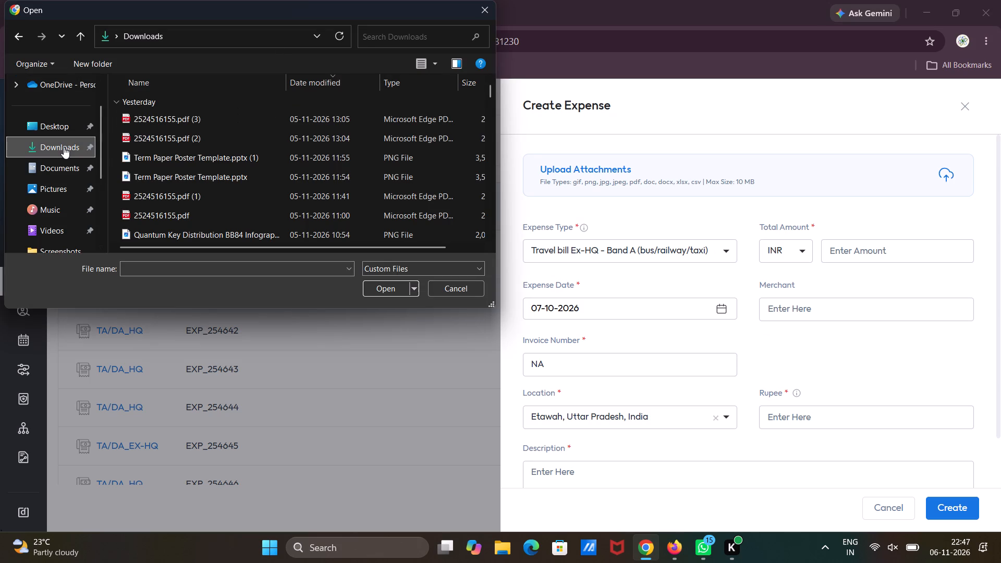
pyautogui.doubleClick(69, 146)
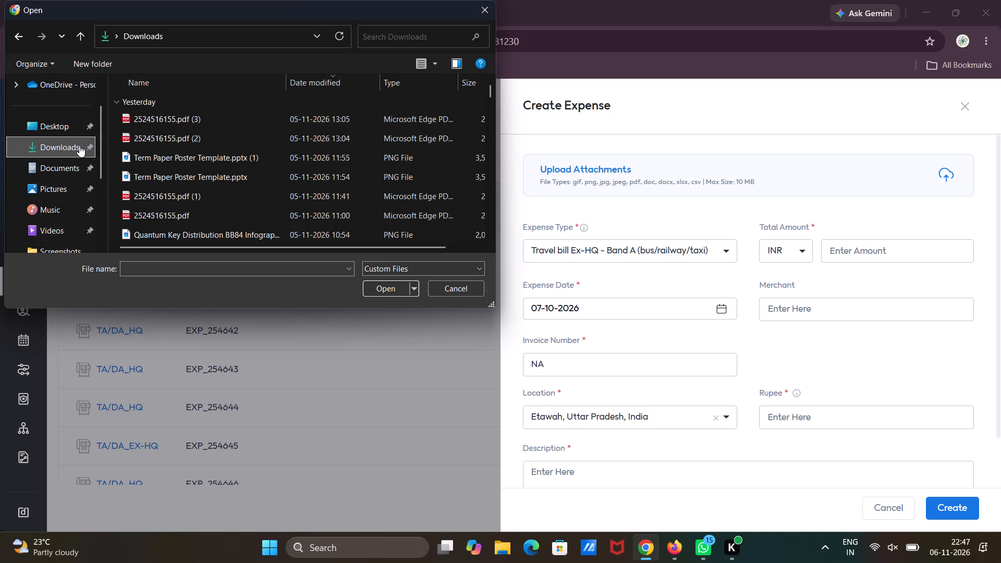
pyautogui.doubleClick(74, 147)
pyautogui.doubleClick(62, 161)
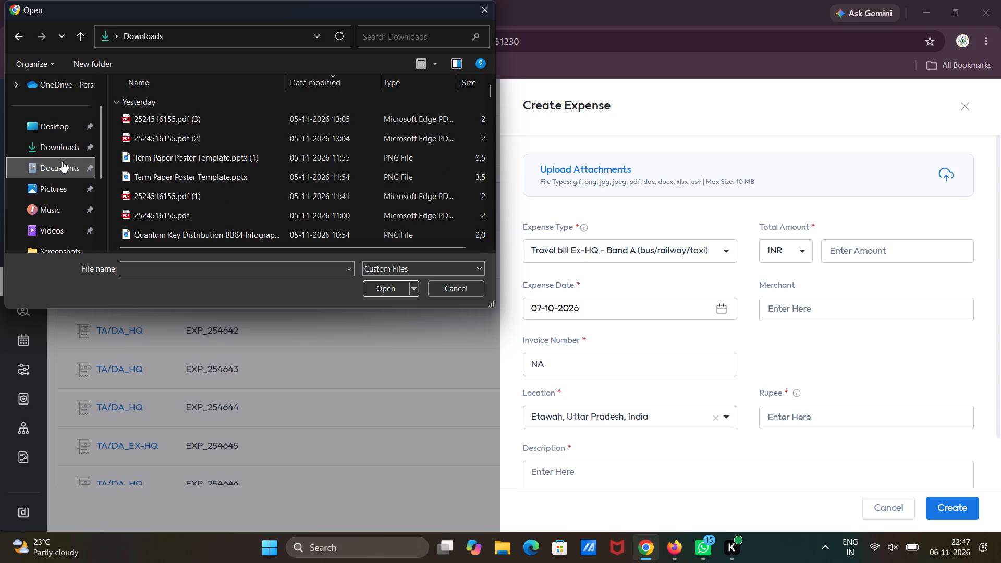
pyautogui.doubleClick(64, 134)
pyautogui.scroll(-3, 212, 168)
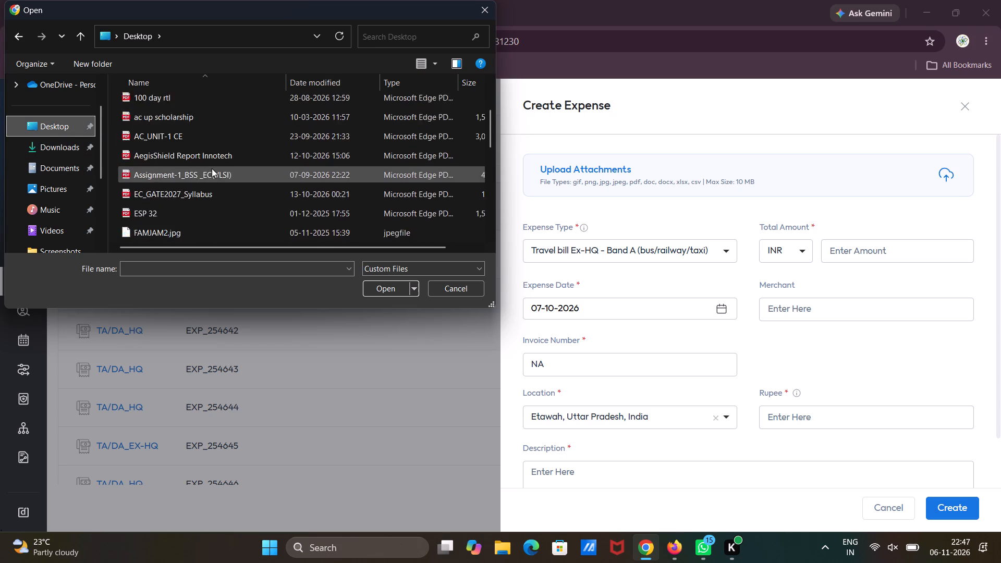
pyautogui.scroll(-3, 212, 168)
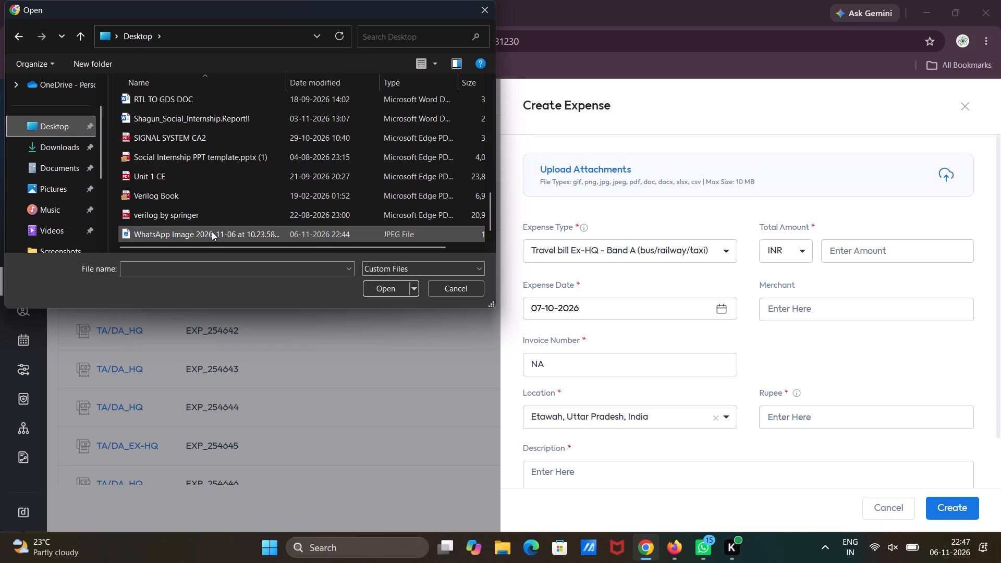
pyautogui.doubleClick(212, 231)
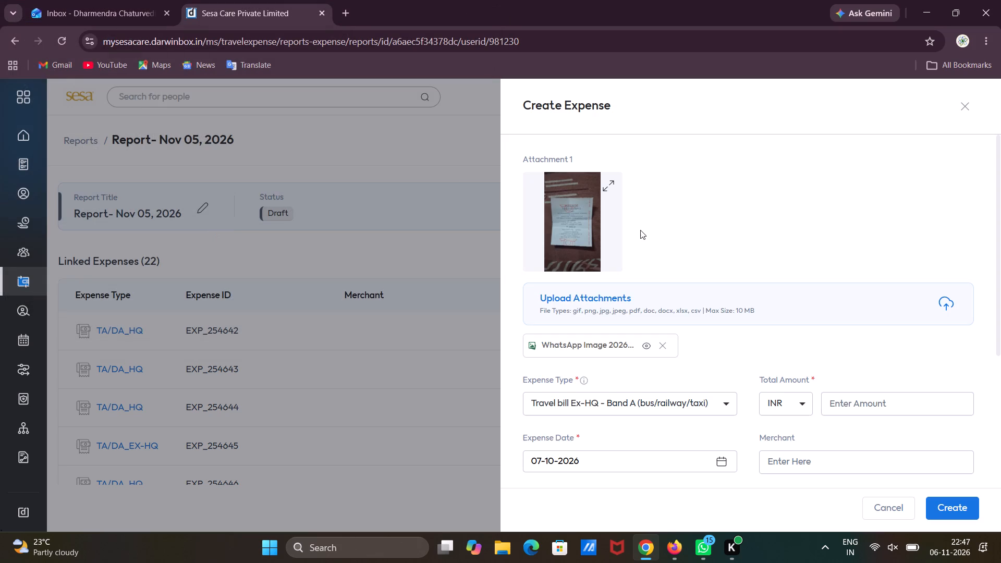
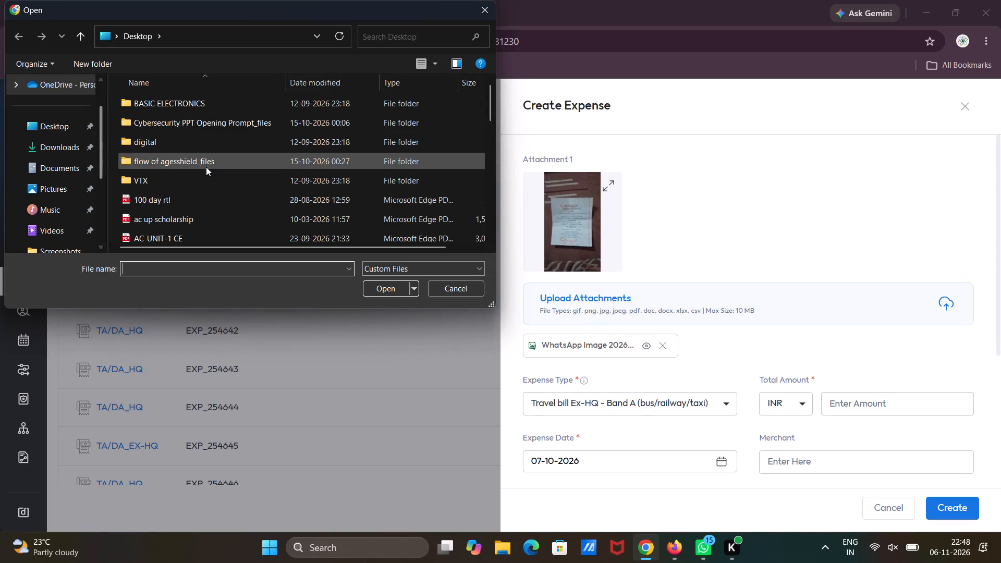
# Attach the receipt photo WhatsApp Image 2026-11-06 at 10.24.38 from the Desktop as the expense's second attachment.
pyautogui.scroll(-4, 206, 167)
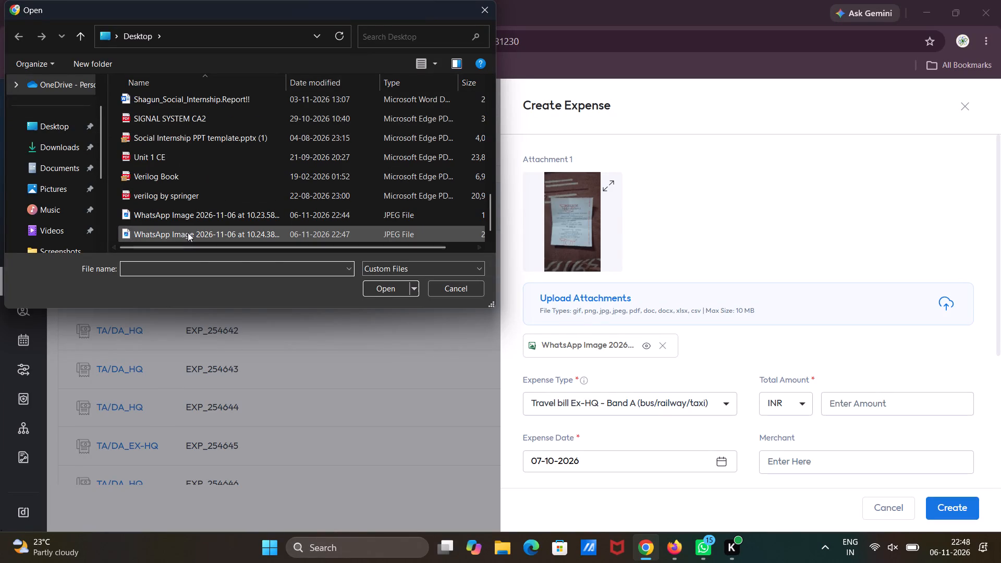
pyautogui.doubleClick(188, 232)
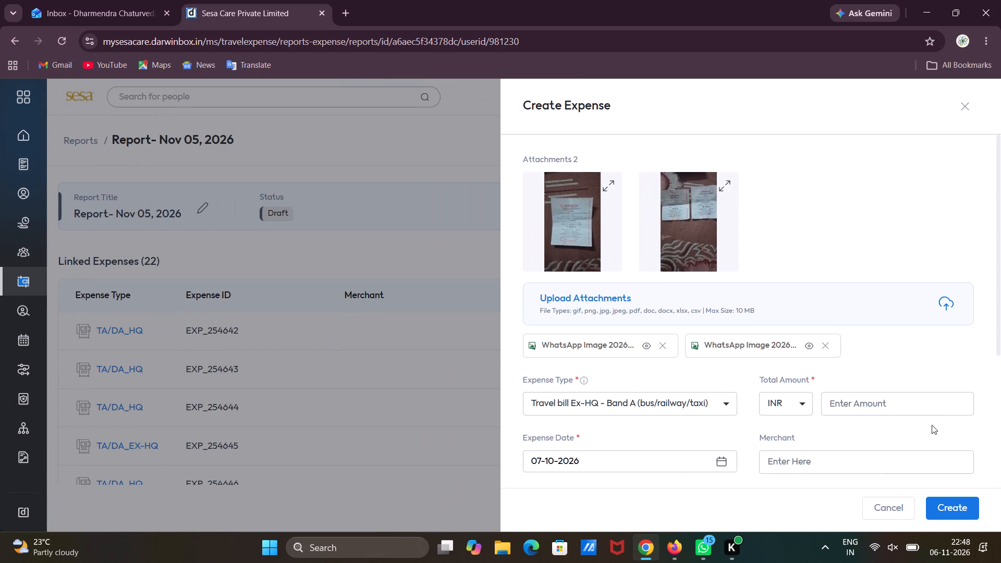
# Enter a total amount of 535 INR and the description KANPUR TO ETAWAH for the new travel expense.
pyautogui.click(853, 403)
pyautogui.write('535')
pyautogui.scroll(-1, 841, 374)
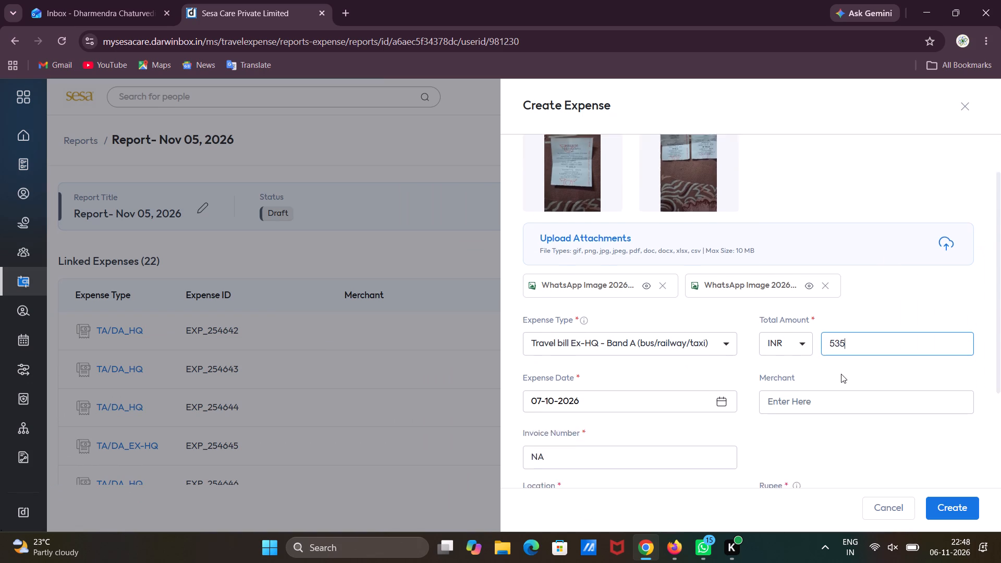
pyautogui.scroll(-1, 841, 374)
pyautogui.scroll(-1, 666, 432)
pyautogui.click(625, 422)
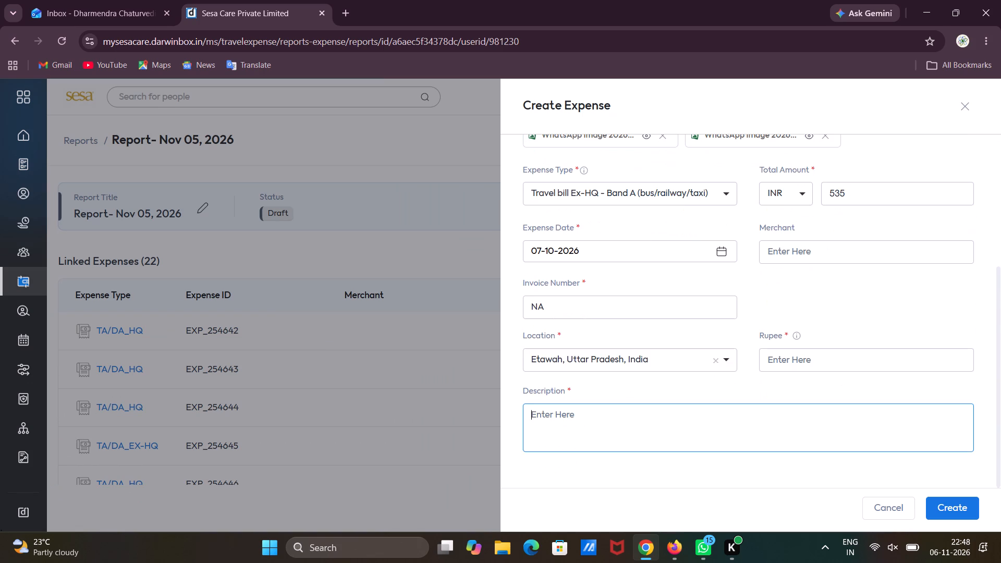
pyautogui.write('KANPUR TO E')
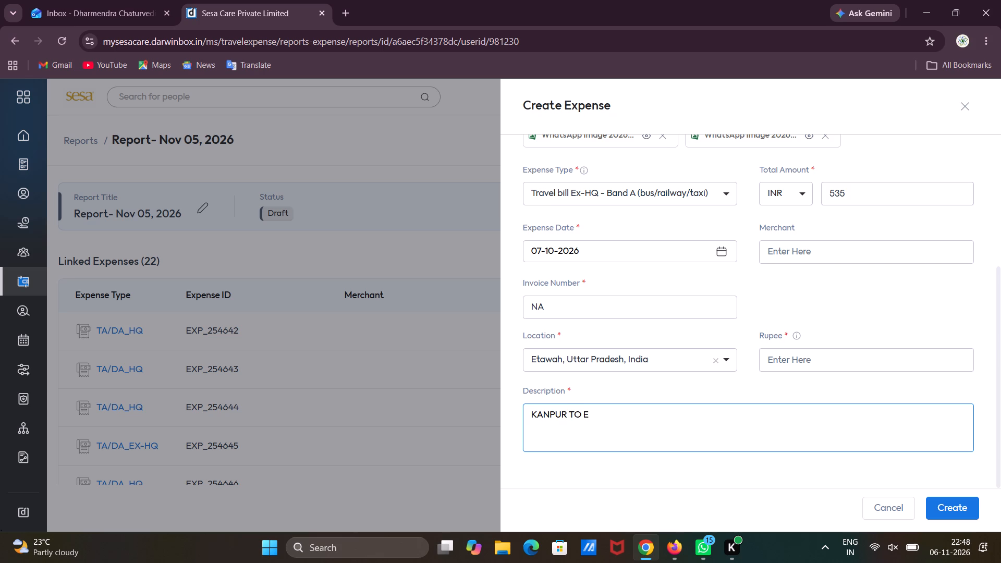
pyautogui.write('TAWAH')
# Set the required Rupee quantity to 1 and create the Etawah travel expense in the report.
pyautogui.click(946, 510)
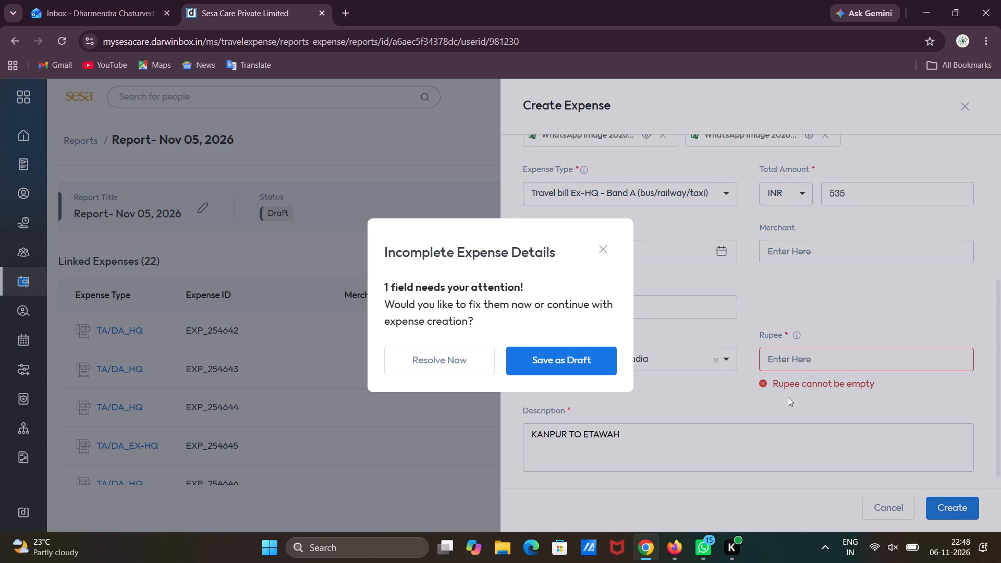
pyautogui.click(597, 251)
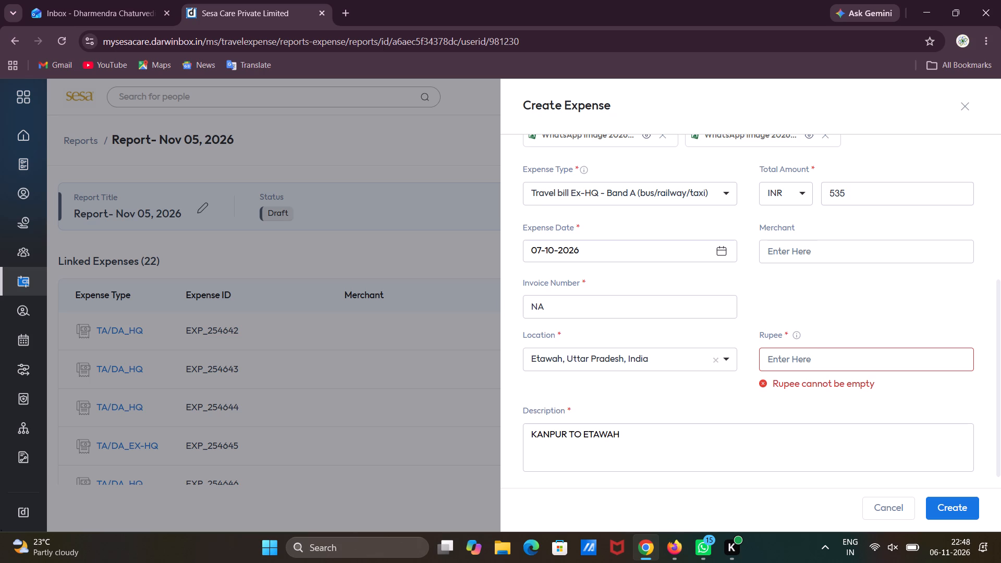
pyautogui.click(799, 364)
pyautogui.press('1')
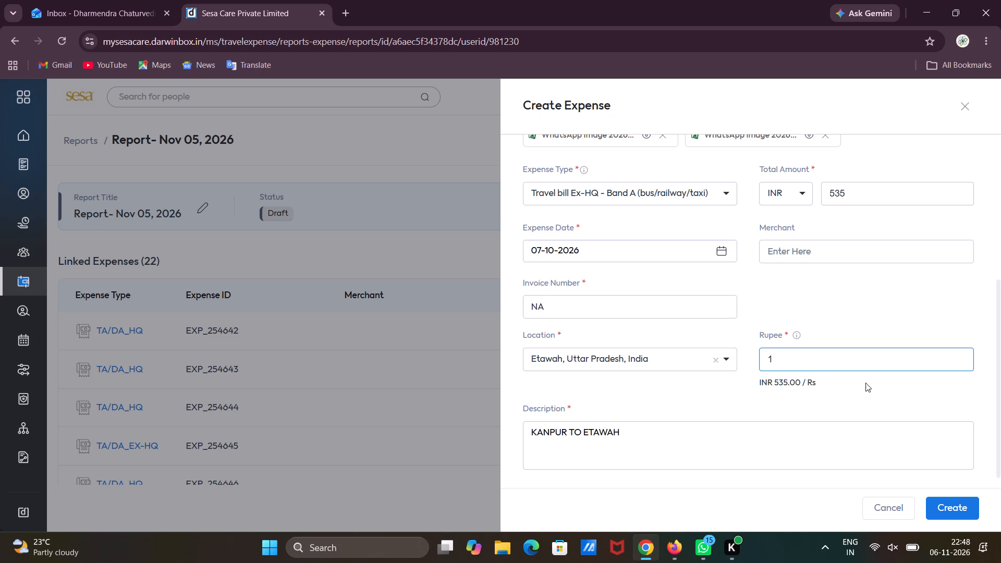
pyautogui.click(954, 505)
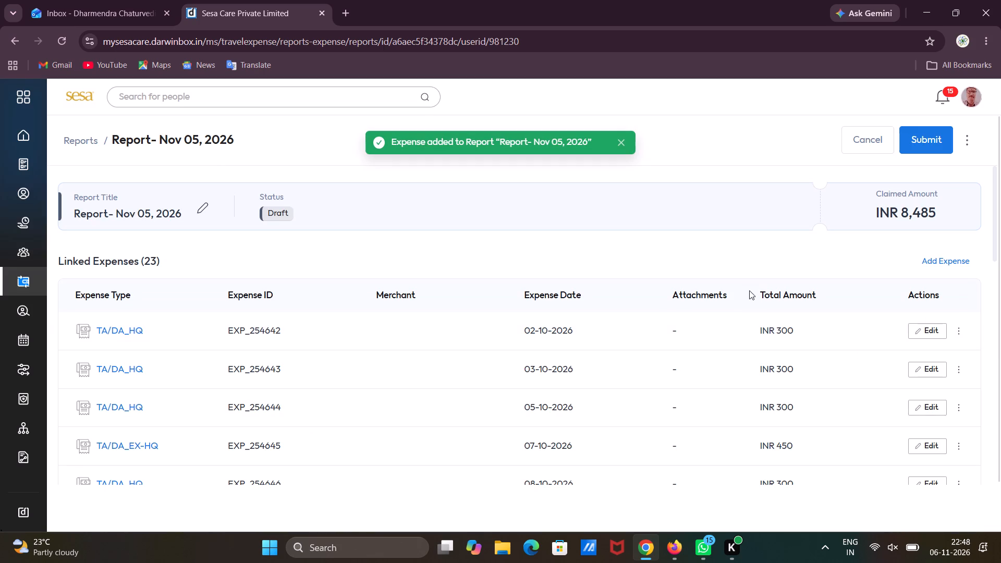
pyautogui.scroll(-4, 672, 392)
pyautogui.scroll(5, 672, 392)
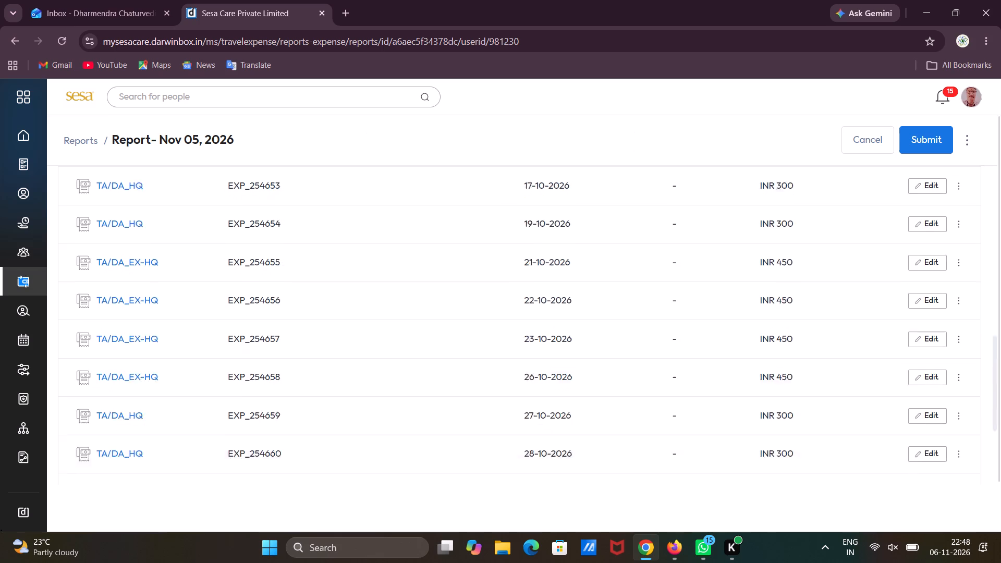
# Check the receipt attached to the 07-10-2026 Travel bill Ex-HQ expense at the end of the linked expenses.
pyautogui.scroll(2, 672, 392)
pyautogui.scroll(-5, 672, 392)
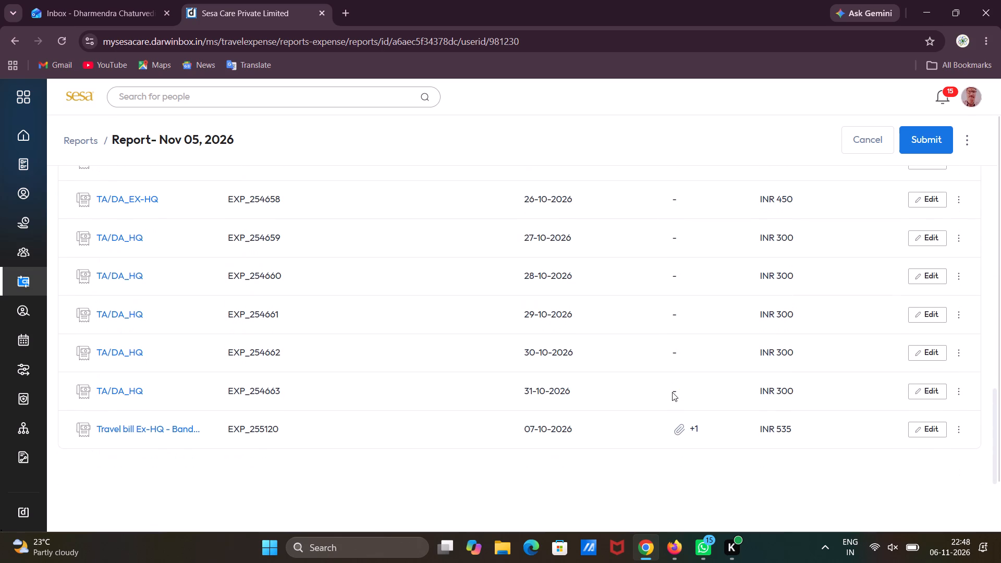
pyautogui.click(682, 436)
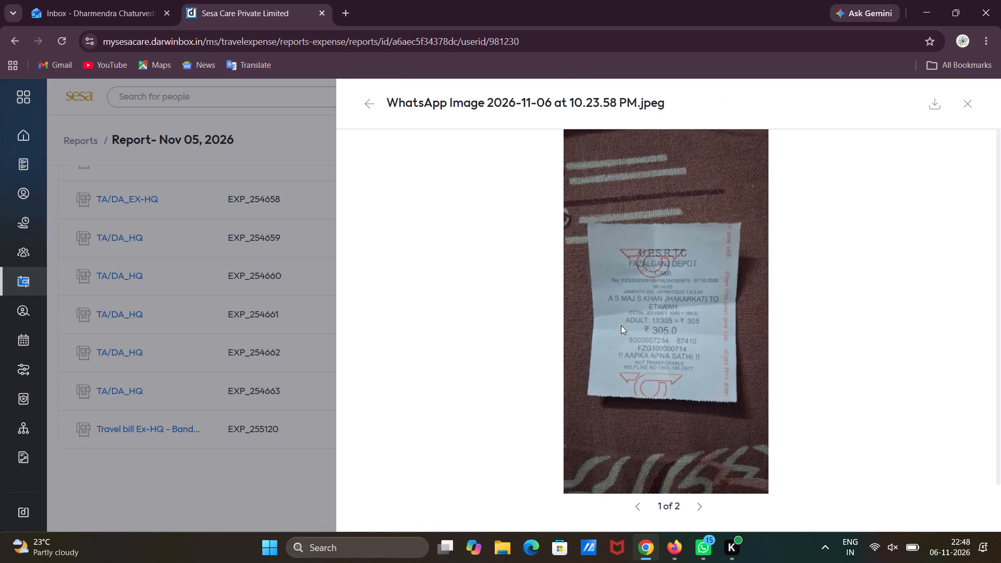
pyautogui.scroll(1, 621, 325)
pyautogui.click(959, 108)
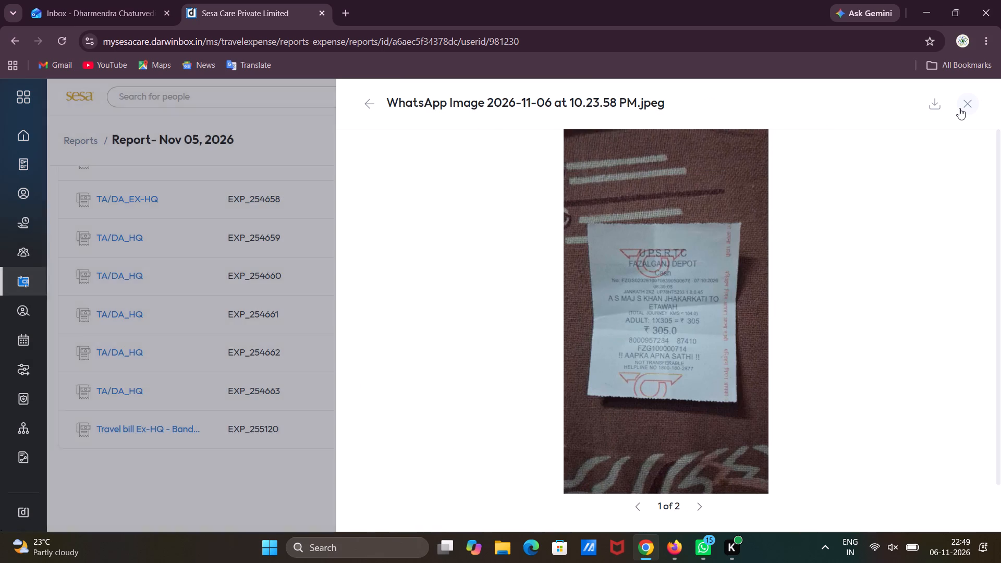
# Manually add another expense to the report with the expense type Travel - Ex - HQ/ UPC location (Bus/ Railway/ ...).
pyautogui.scroll(5, 795, 225)
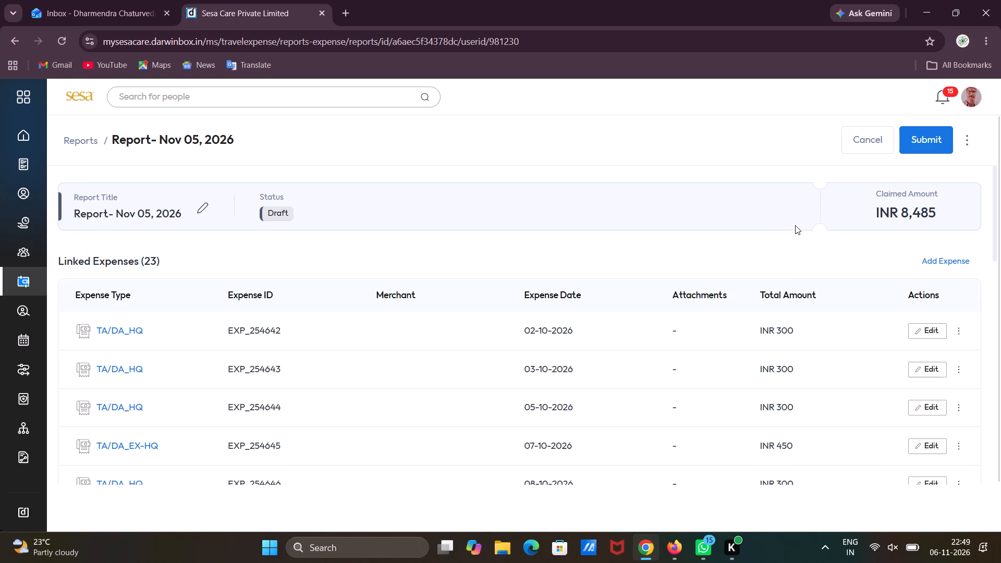
pyautogui.scroll(1, 795, 225)
pyautogui.click(948, 256)
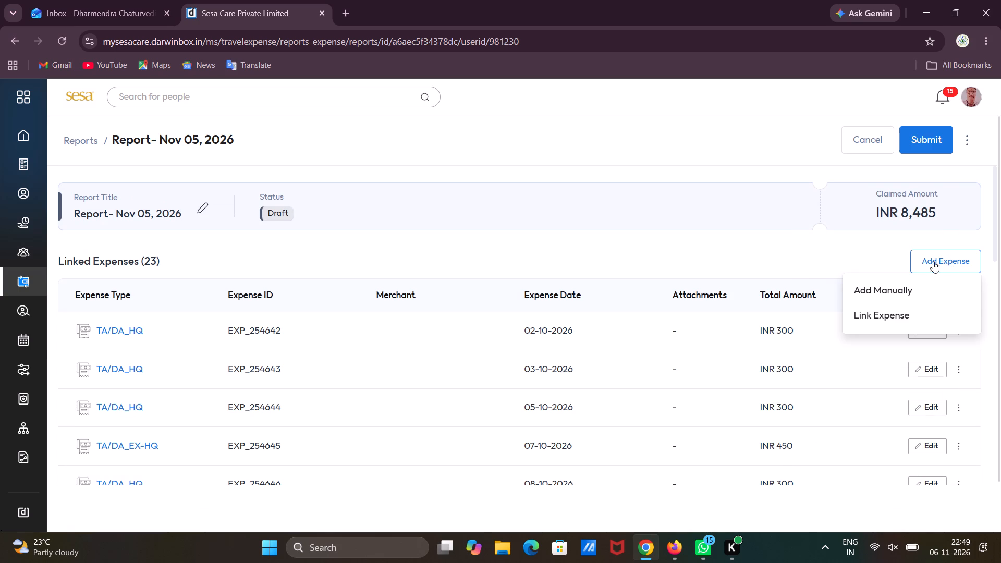
pyautogui.click(896, 292)
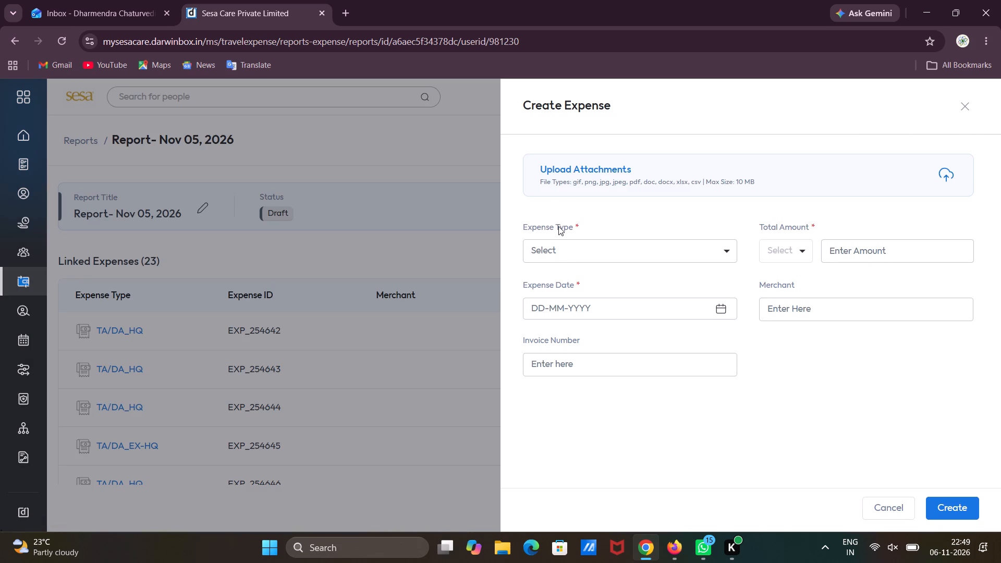
pyautogui.click(559, 247)
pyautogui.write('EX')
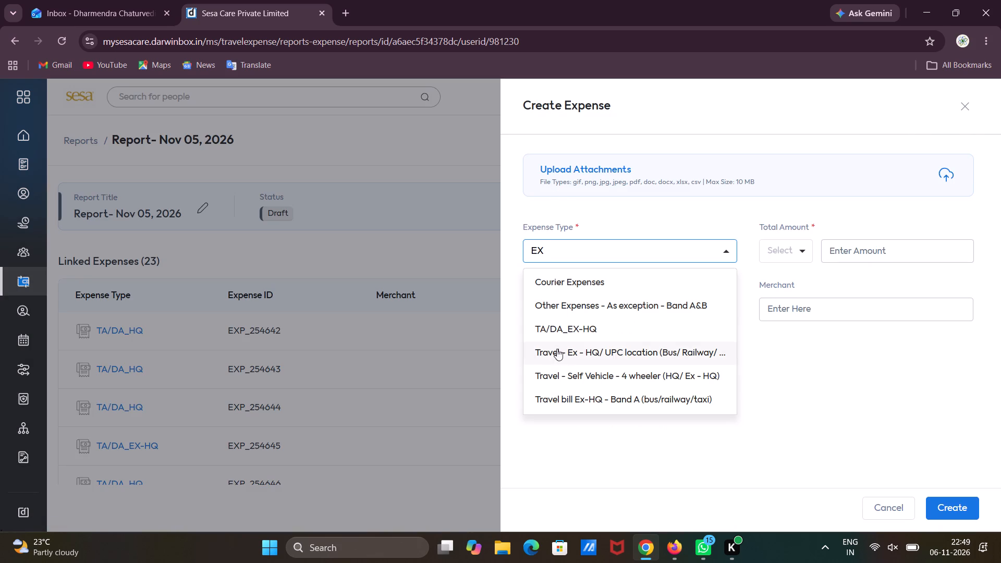
pyautogui.click(559, 350)
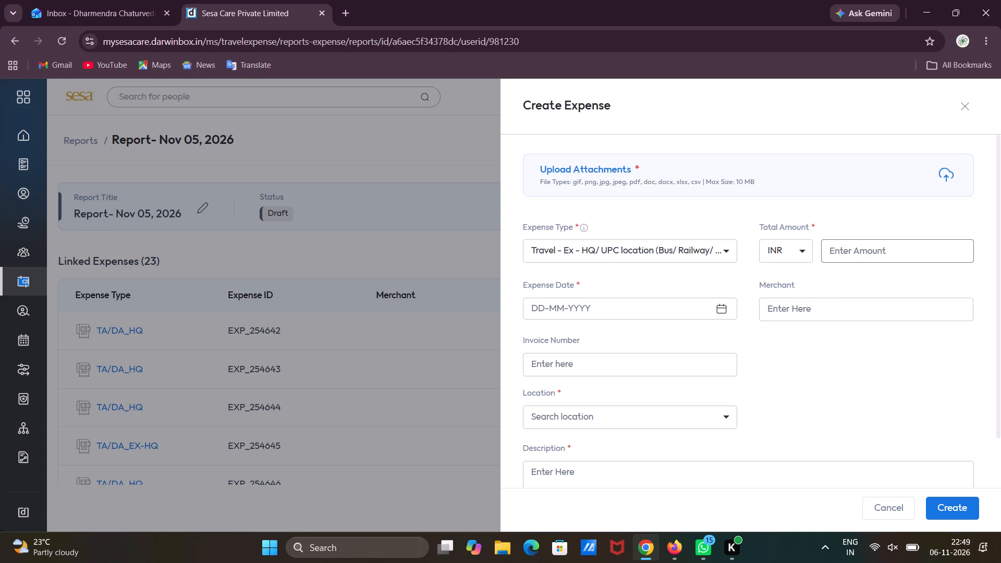
# Set the new expense's date to 9 October 2026.
pyautogui.click(851, 247)
pyautogui.click(624, 309)
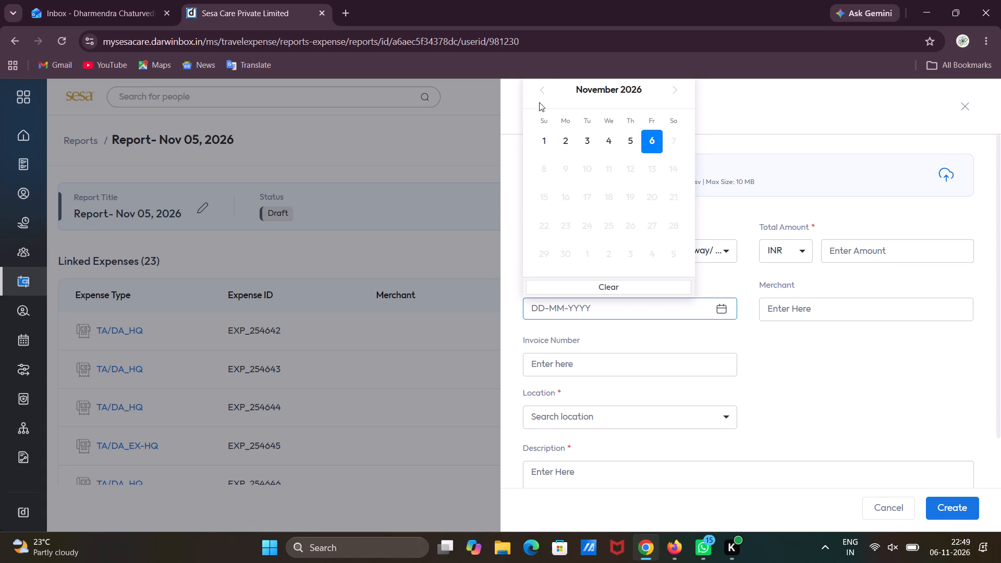
pyautogui.click(546, 94)
pyautogui.click(648, 170)
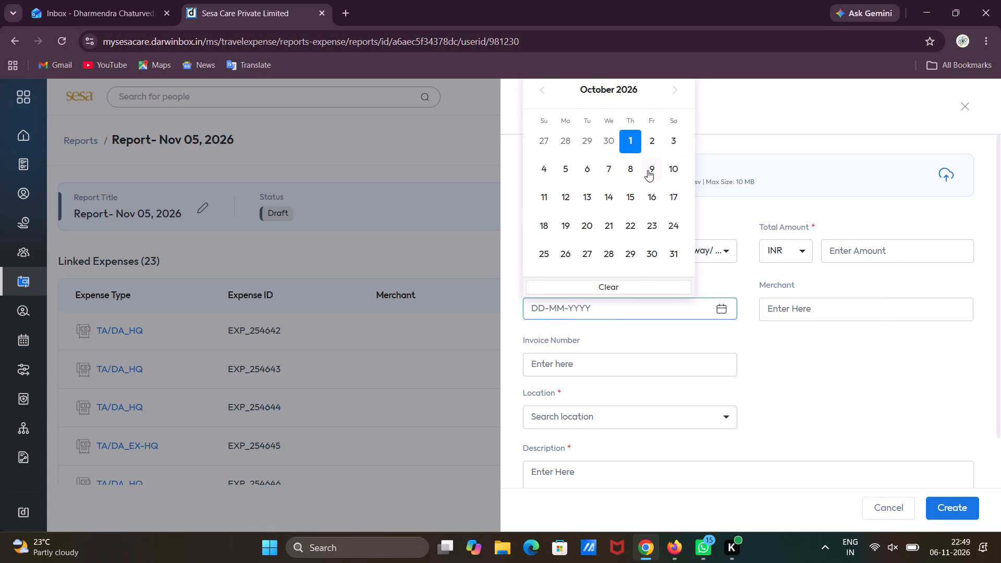
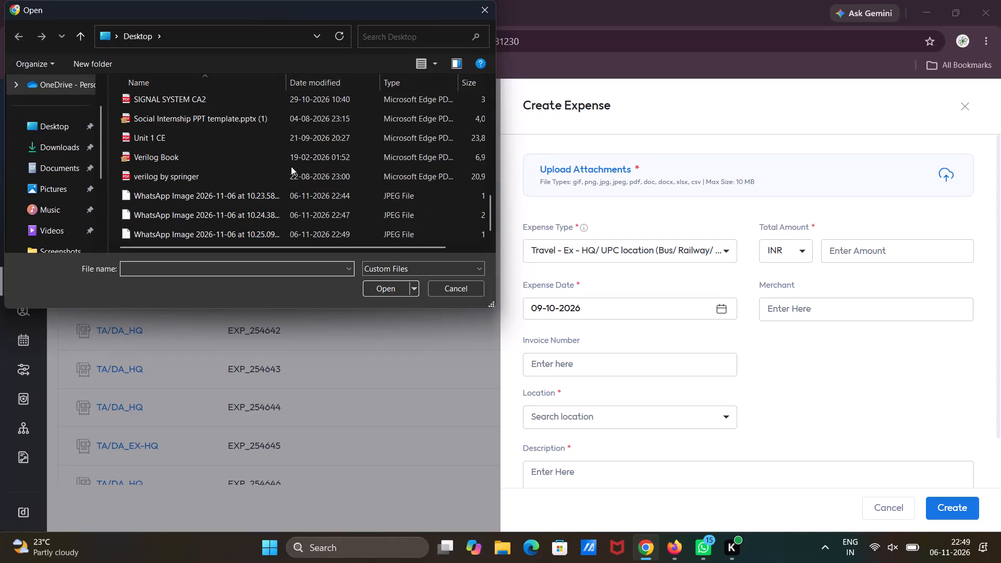
# Attach the receipt image WhatsApp Image 2026-11-06 at 10.25.09 from the Desktop to the new travel expense.
pyautogui.doubleClick(263, 231)
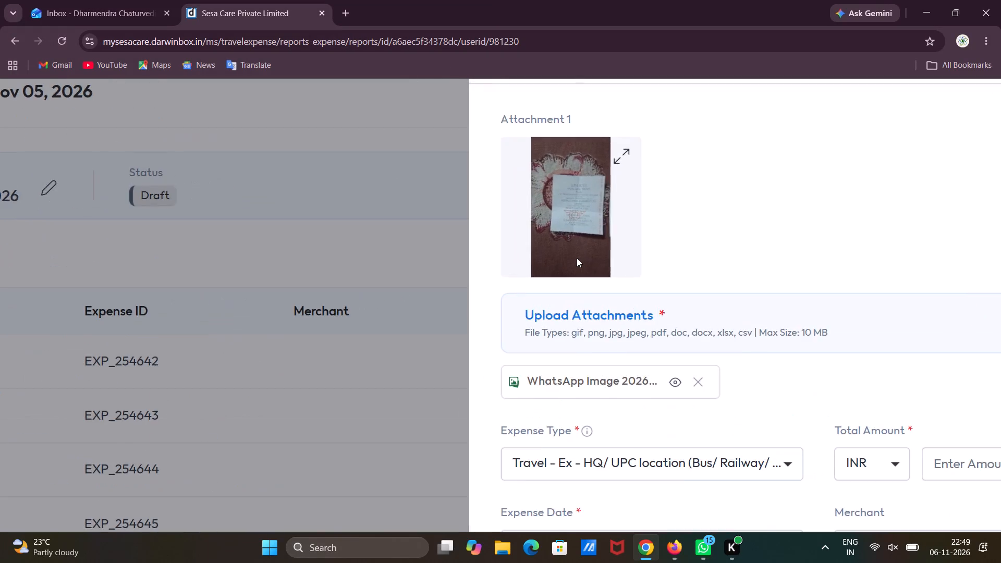
pyautogui.scroll(1, 577, 258)
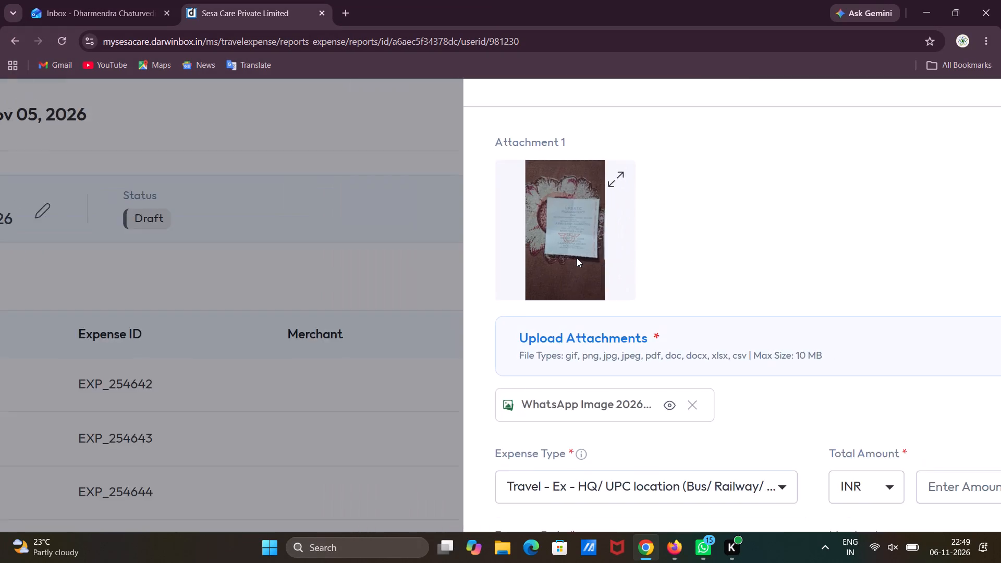
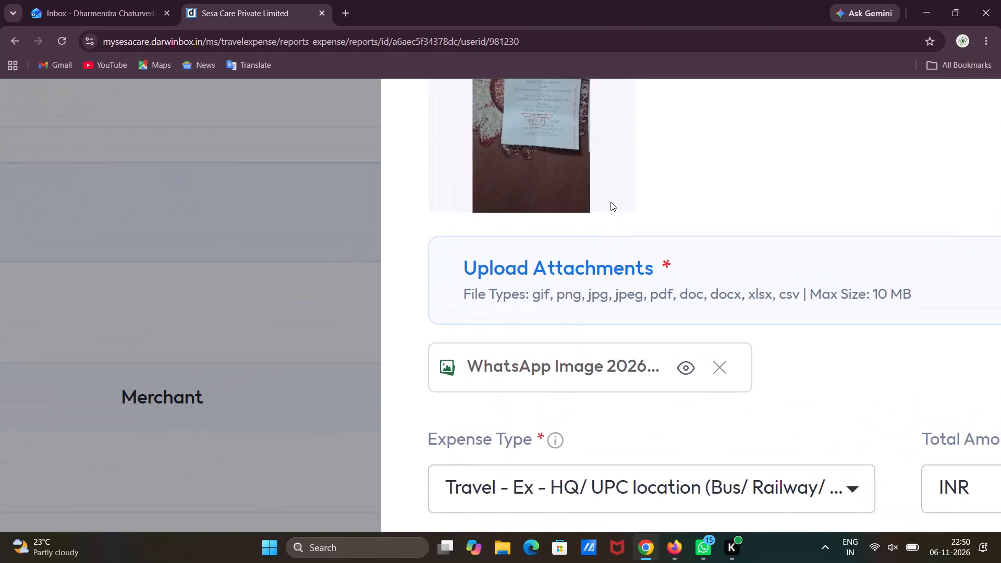
# Enter a total amount of 67 INR for the new travel expense dated 09-10-2026.
pyautogui.scroll(3, 611, 202)
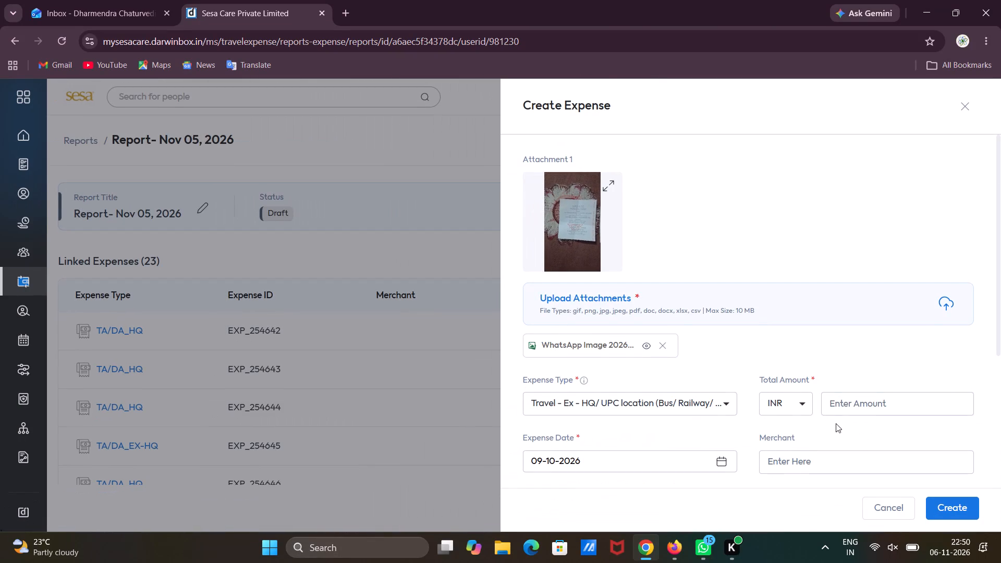
pyautogui.click(847, 402)
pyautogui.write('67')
# Fill in the invoice number of the new travel expense, starting with N.
pyautogui.scroll(-3, 718, 417)
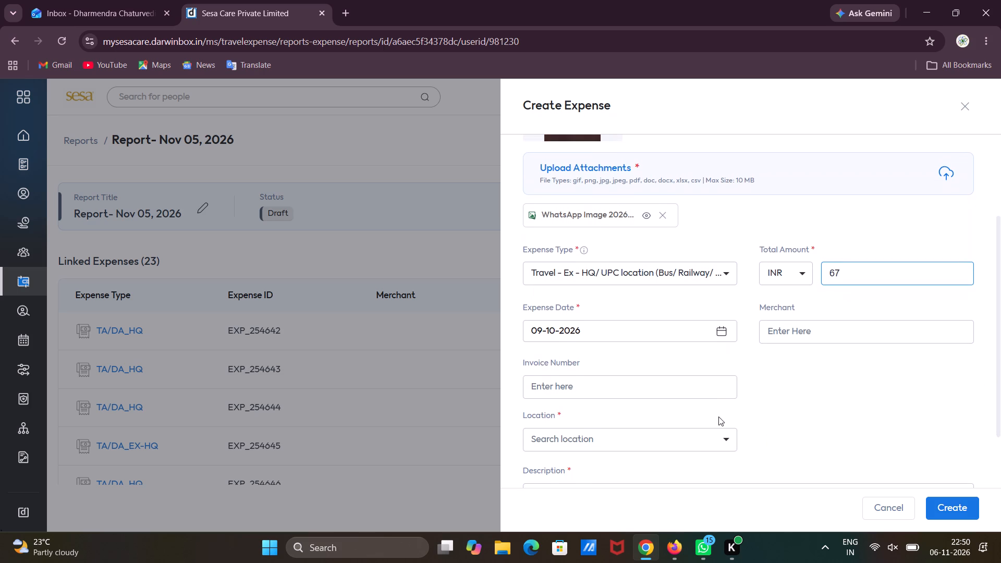
pyautogui.click(654, 388)
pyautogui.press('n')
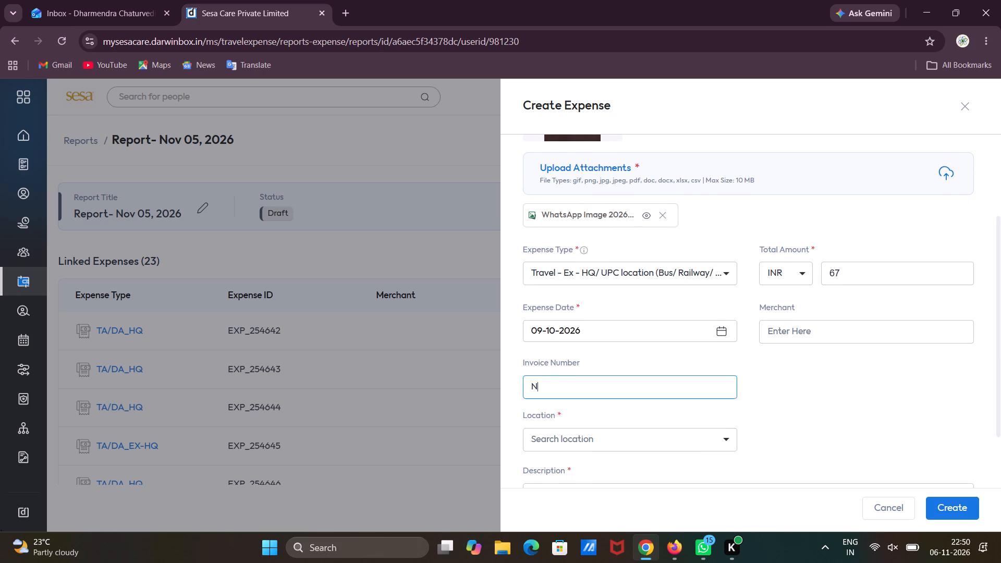
# Complete the invoice number as NA and set the expense location to Unnao, Uttar Pradesh, India.
pyautogui.press('a')
pyautogui.scroll(-2, 643, 338)
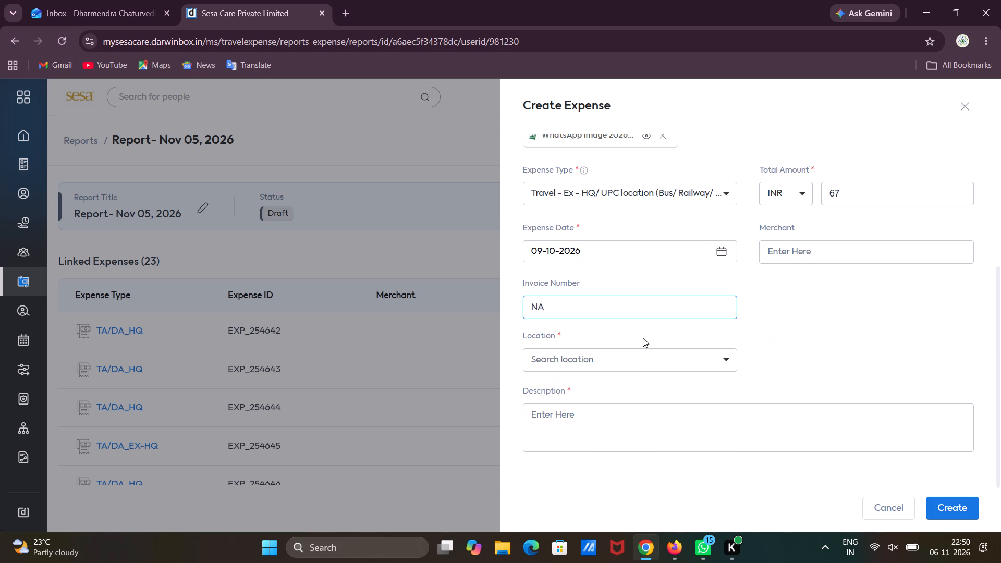
pyautogui.click(624, 360)
pyautogui.write('UNAA')
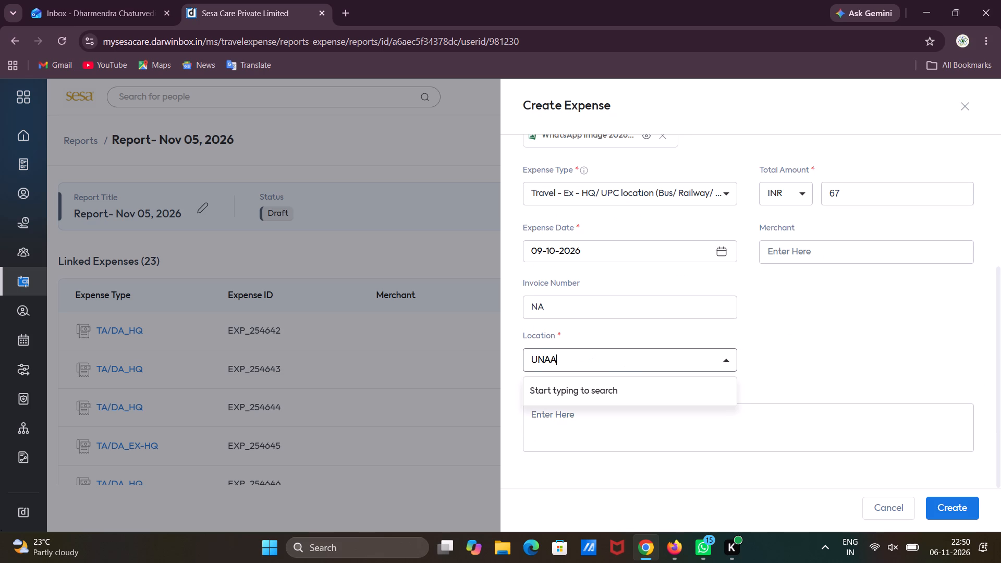
pyautogui.press('BackSpace')
pyautogui.press('BackSpace')
pyautogui.write('NAO')
pyautogui.click(594, 388)
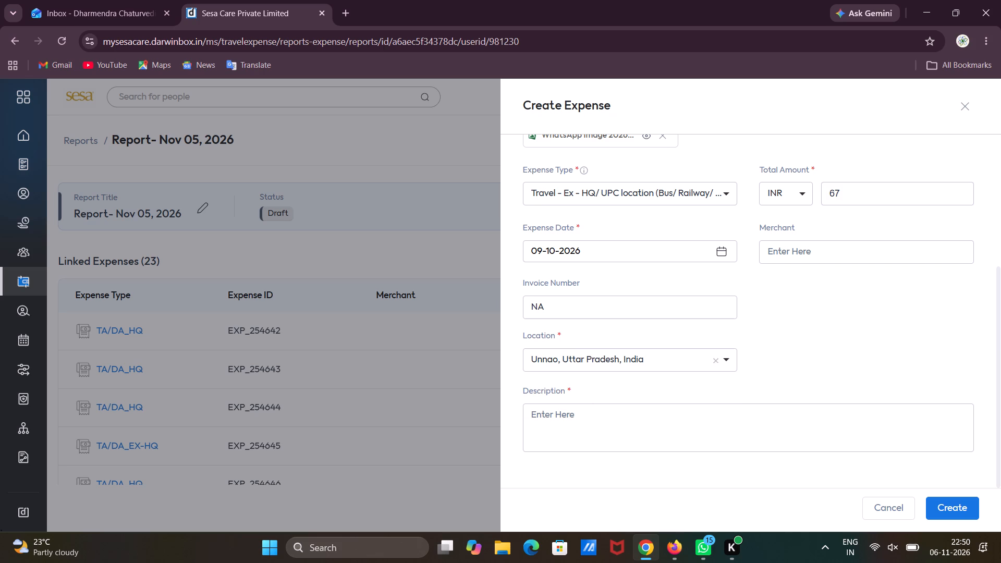
# Enter the description KANPUR TO UNNAO and create the travel expense in the report.
pyautogui.click(560, 421)
pyautogui.write('KANPUR TO UNNAO')
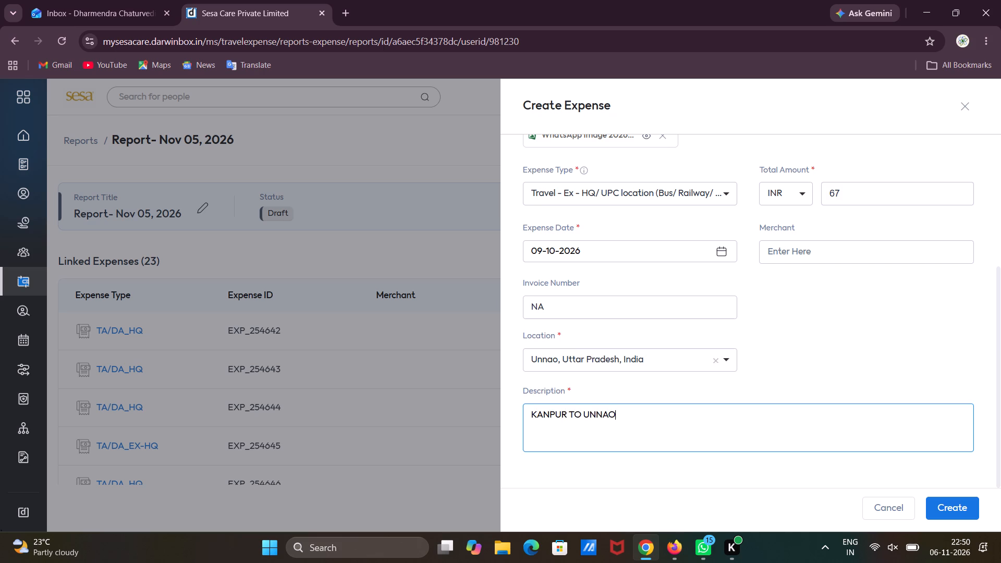
pyautogui.click(948, 503)
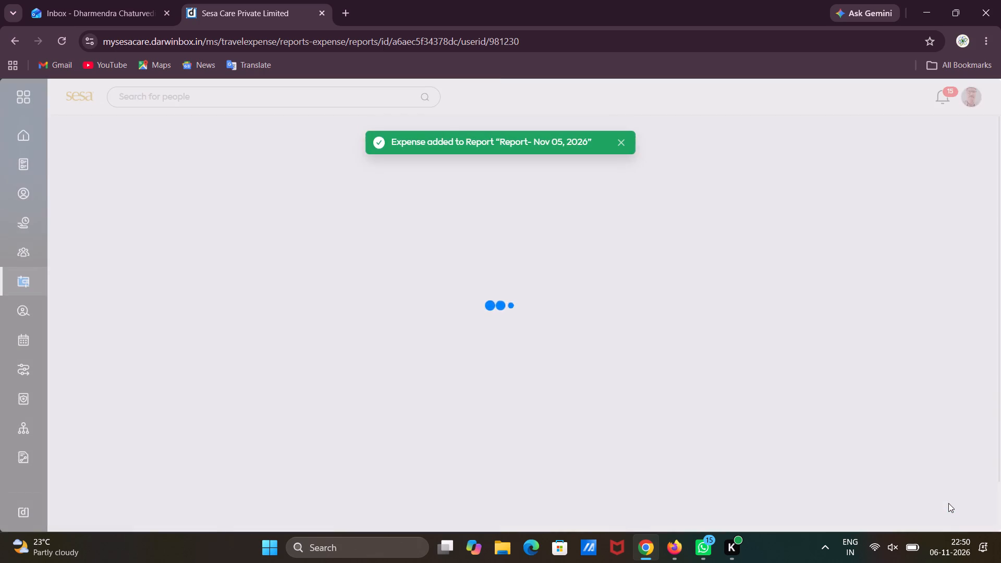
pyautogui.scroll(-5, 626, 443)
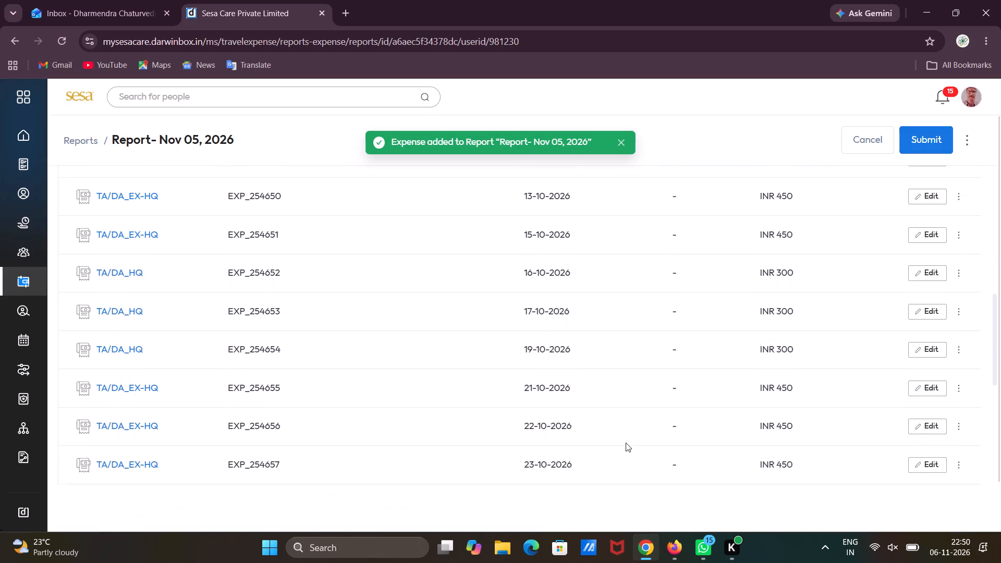
# Change the 07-10-2026 Etawah travel expense's type to Travel - Ex - HQ/ UPC location (Bus/ Railway/ ...) and update the expense.
pyautogui.scroll(-8, 626, 443)
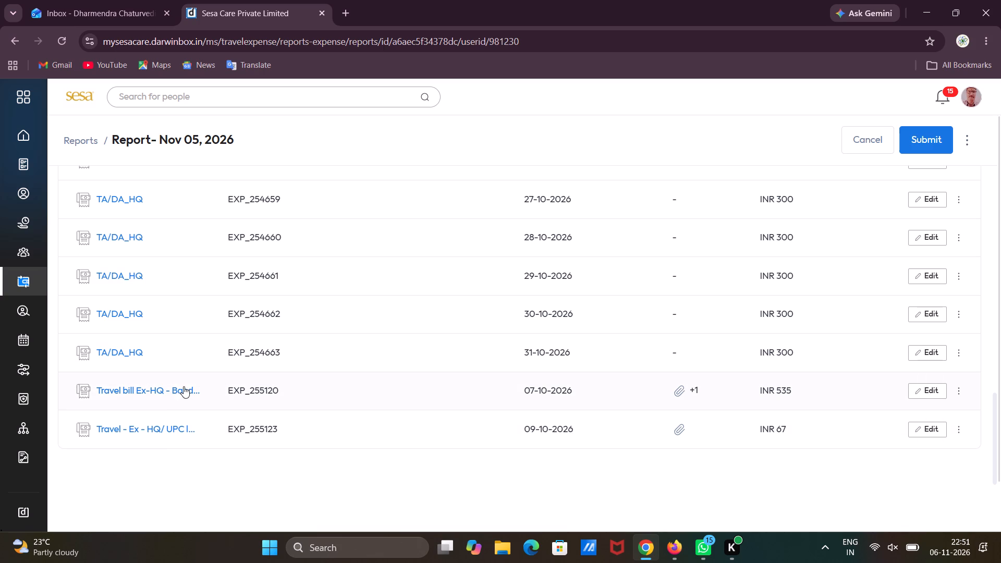
pyautogui.click(925, 388)
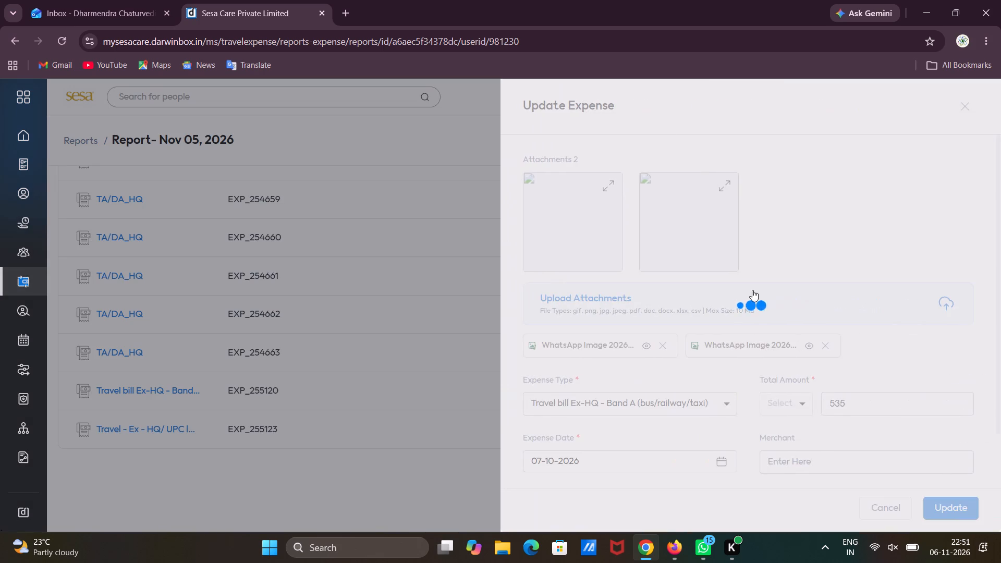
pyautogui.click(624, 402)
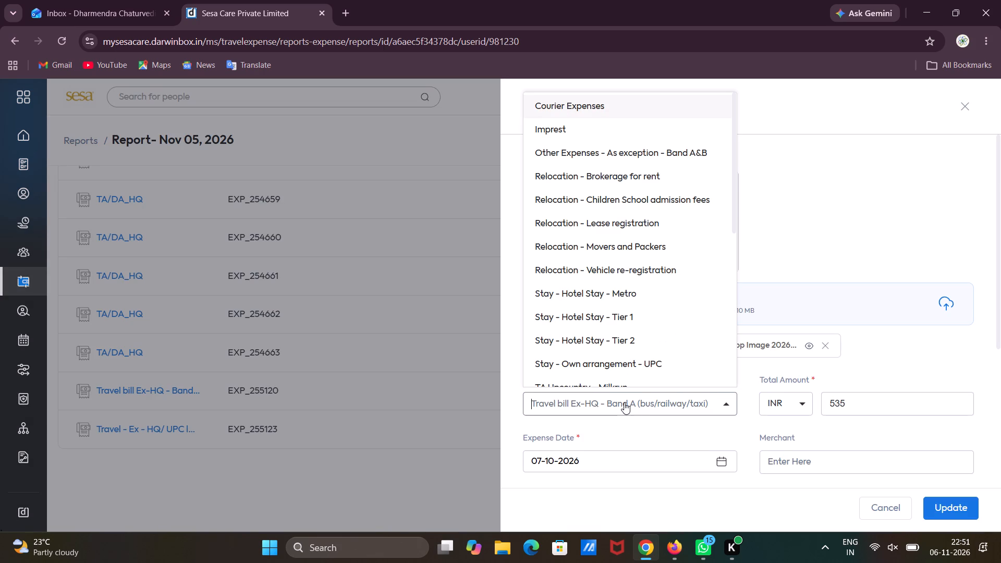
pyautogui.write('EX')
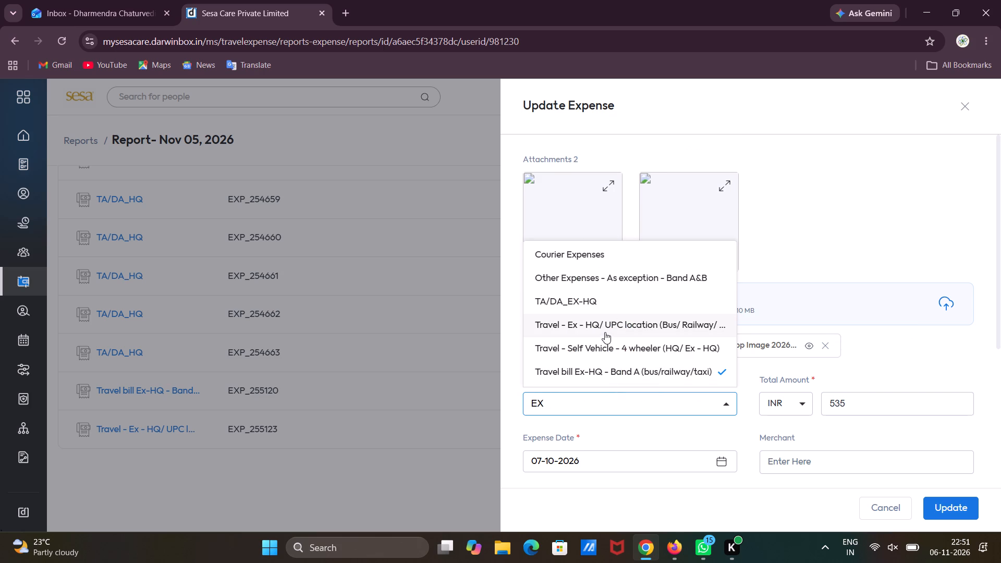
pyautogui.click(605, 332)
pyautogui.scroll(-1, 711, 376)
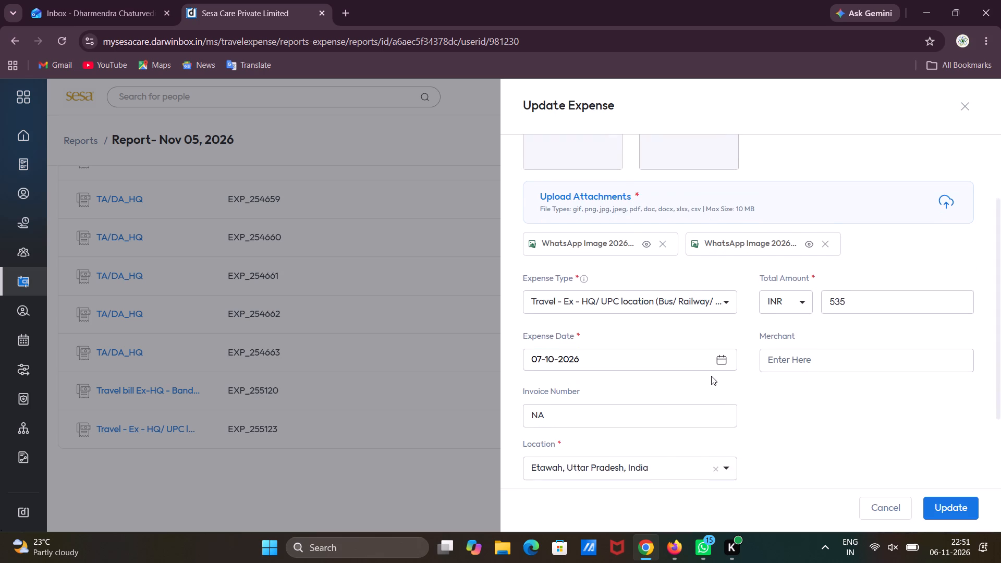
pyautogui.scroll(-1, 711, 376)
pyautogui.hscroll(4, 711, 376)
pyautogui.scroll(-2, 711, 376)
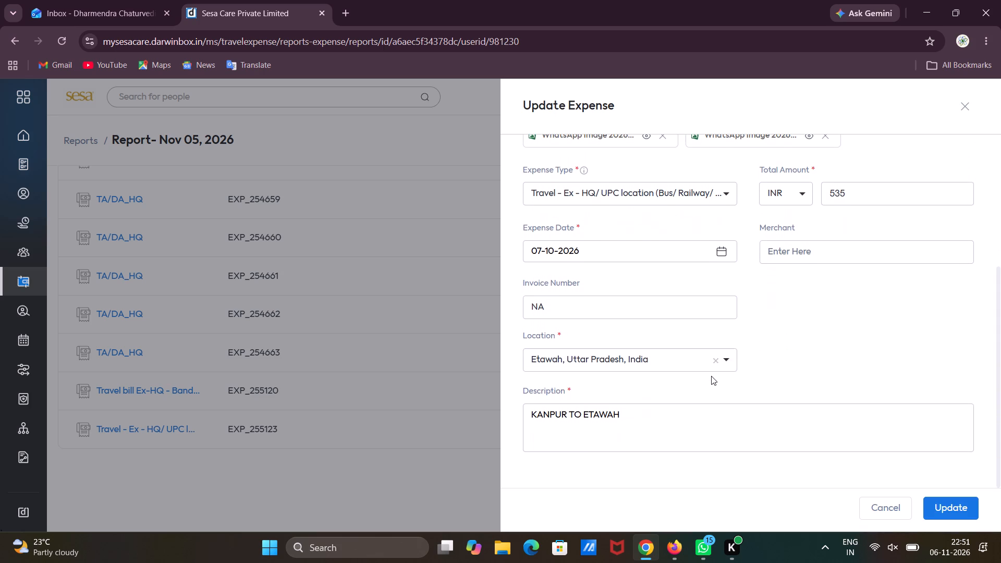
pyautogui.click(966, 501)
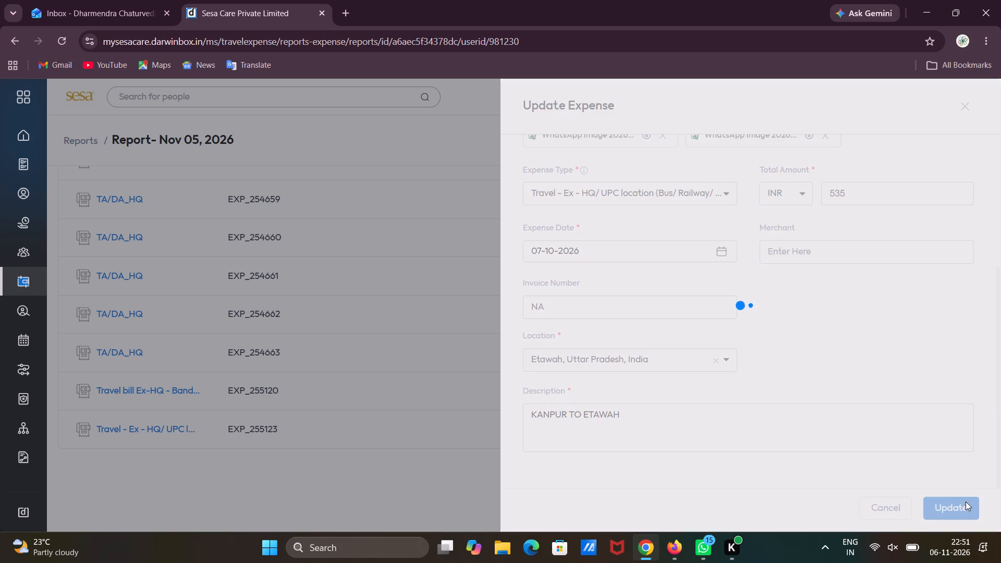
pyautogui.scroll(-5, 233, 387)
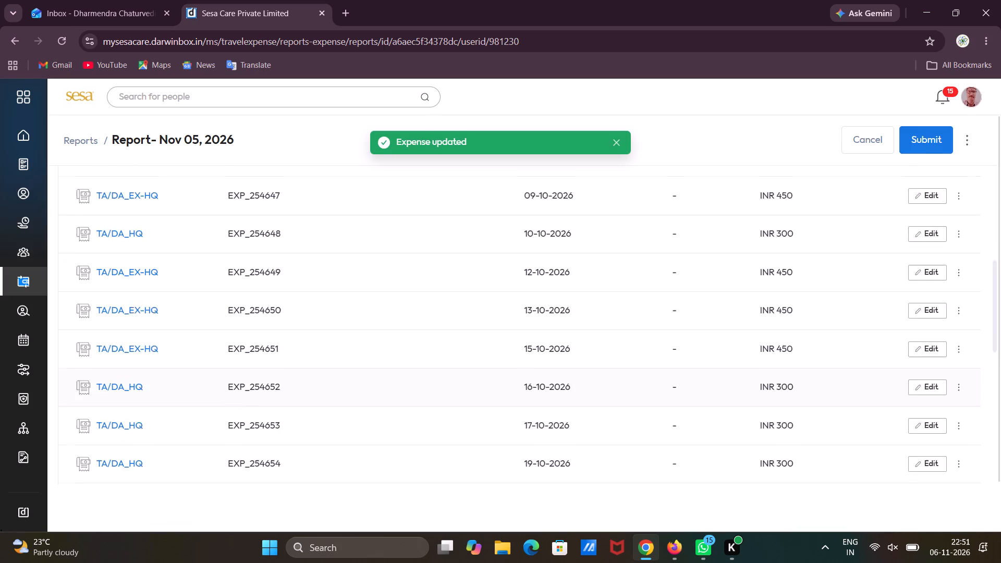
pyautogui.scroll(-4, 233, 387)
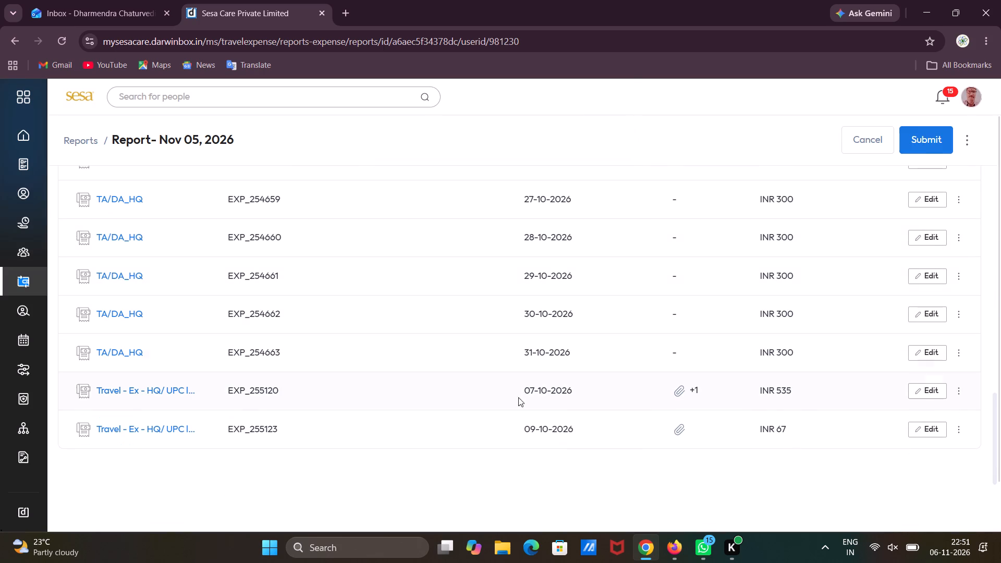
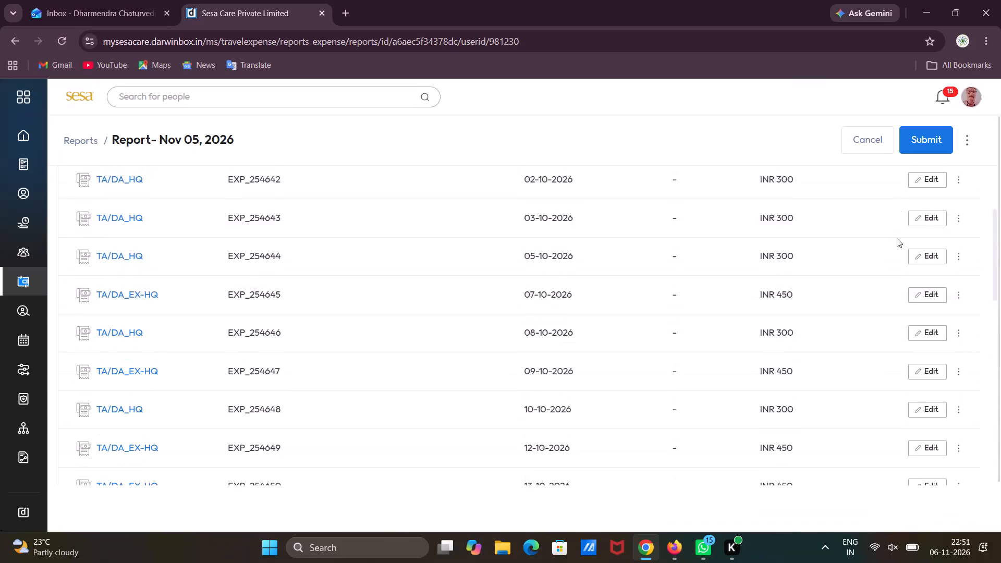
# Manually add a new expense of type Travel - Ex - HQ/ UPC location (Bus/ Railway/ ...) dated 12-10-2026 to the report.
pyautogui.click(938, 272)
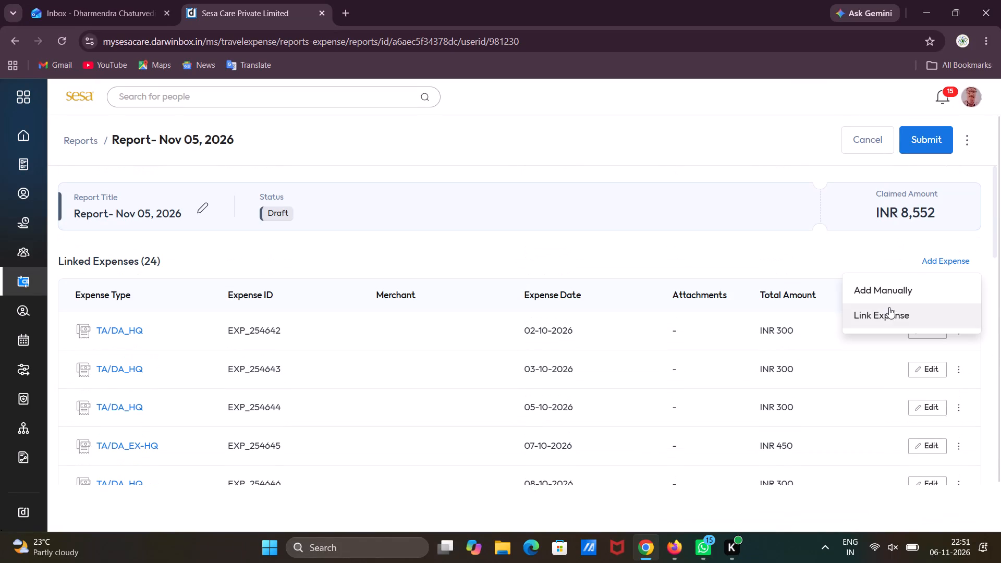
pyautogui.click(896, 291)
pyautogui.click(628, 244)
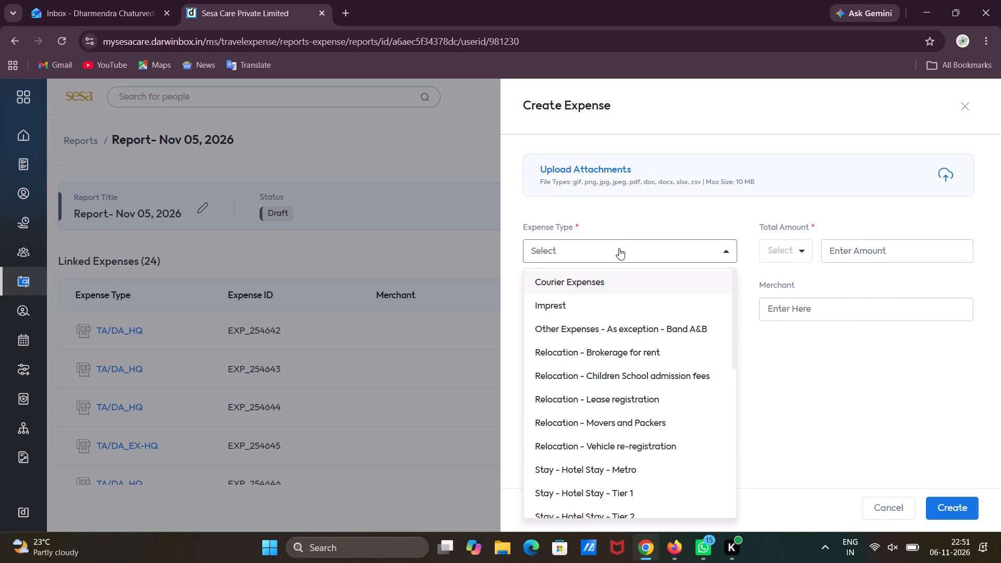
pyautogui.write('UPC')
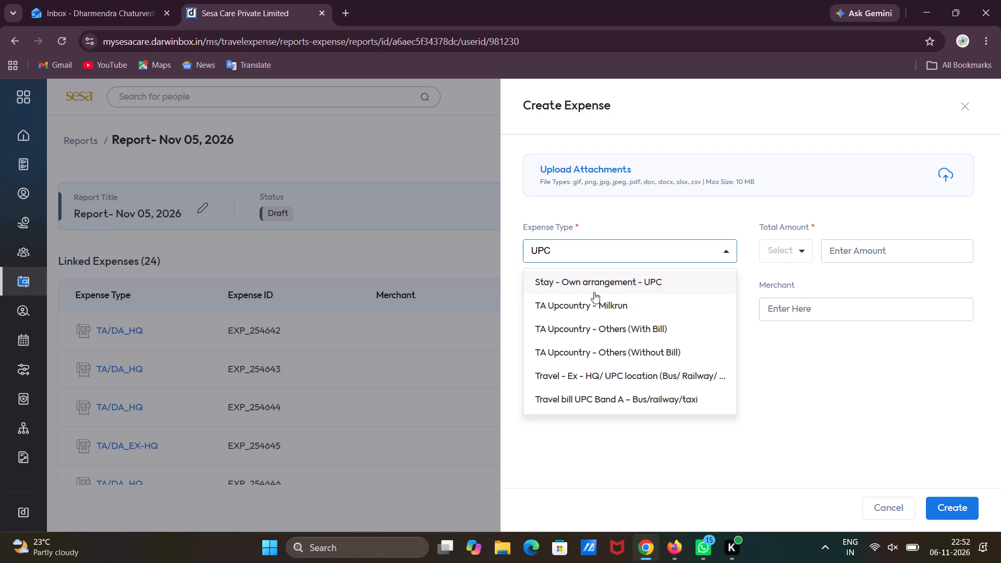
pyautogui.click(588, 382)
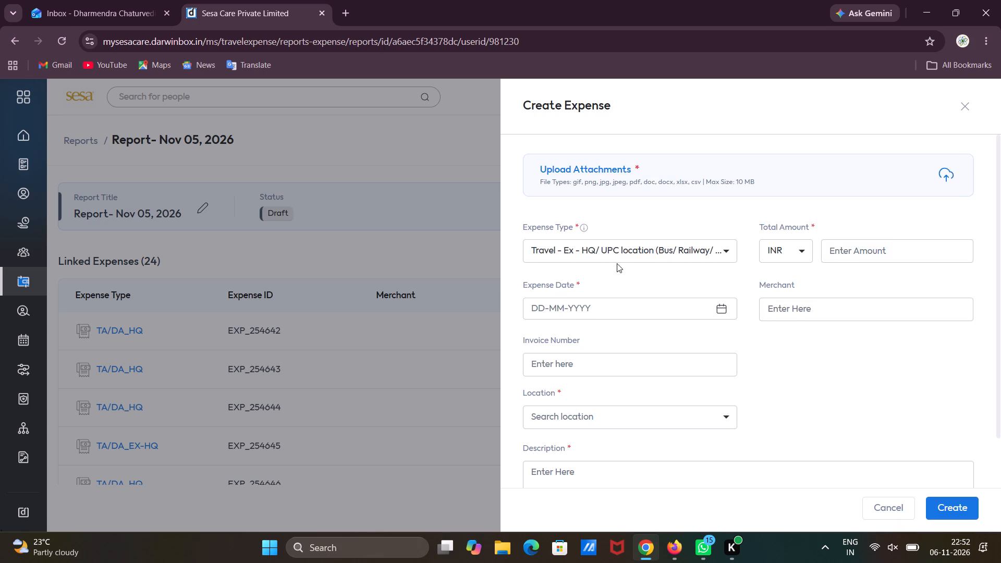
pyautogui.click(617, 312)
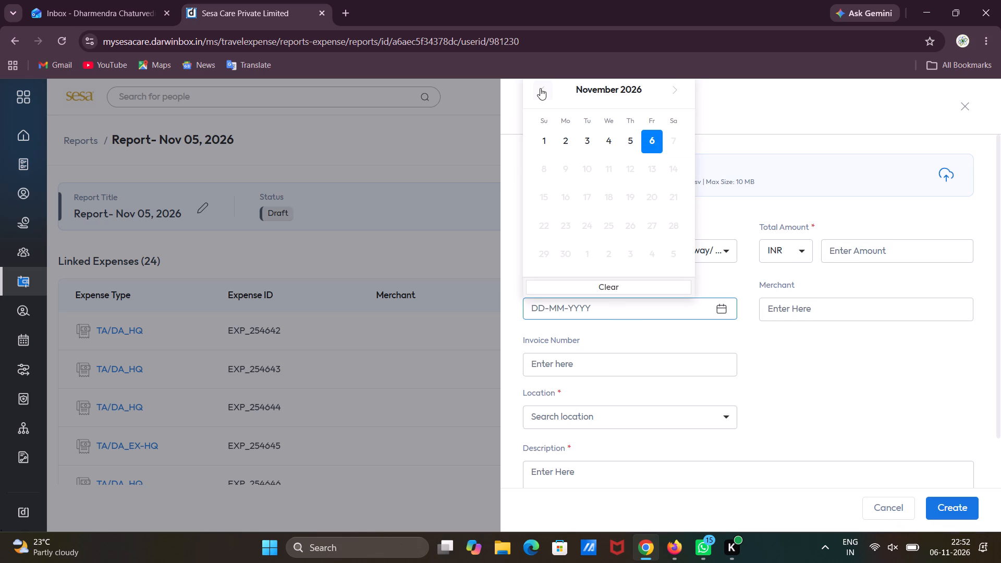
pyautogui.click(538, 88)
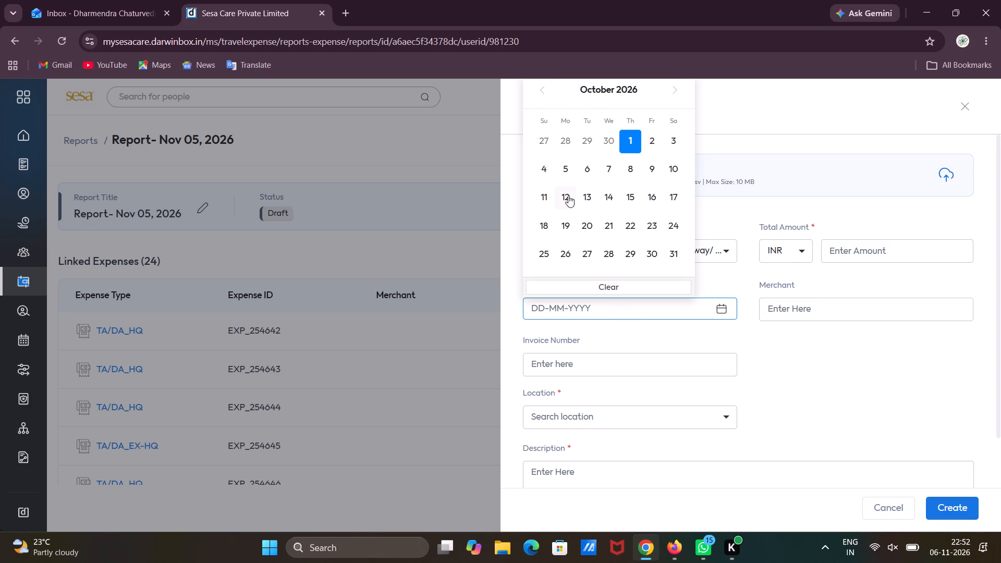
pyautogui.click(568, 195)
# Start uploading an attachment for the new 12-10-2026 travel expense.
pyautogui.click(642, 175)
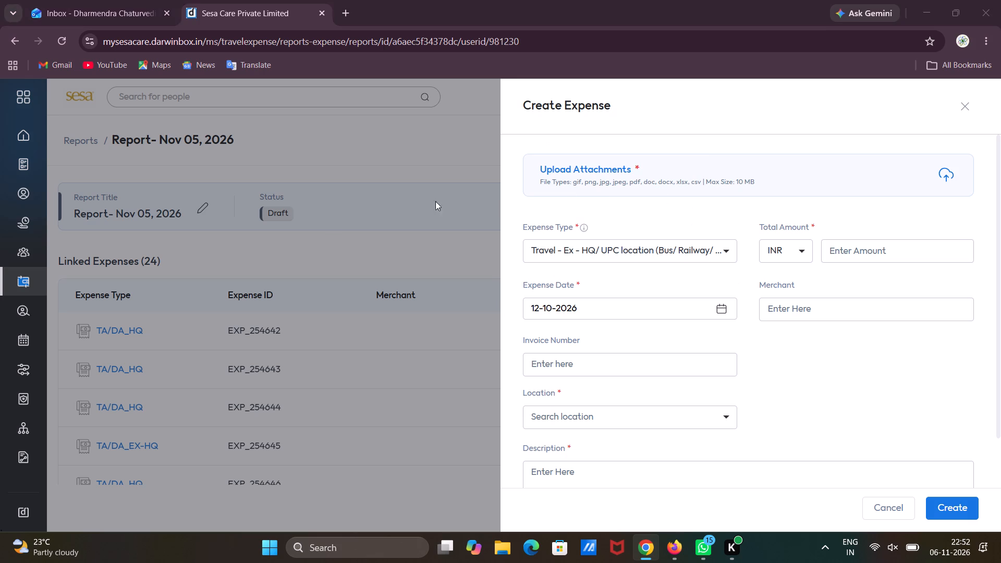
# Attach the WhatsApp bill image to the 12-10-2026 Ex-HQ travel expense and set its total amount to INR 286.
pyautogui.scroll(-6, 236, 225)
pyautogui.doubleClick(232, 236)
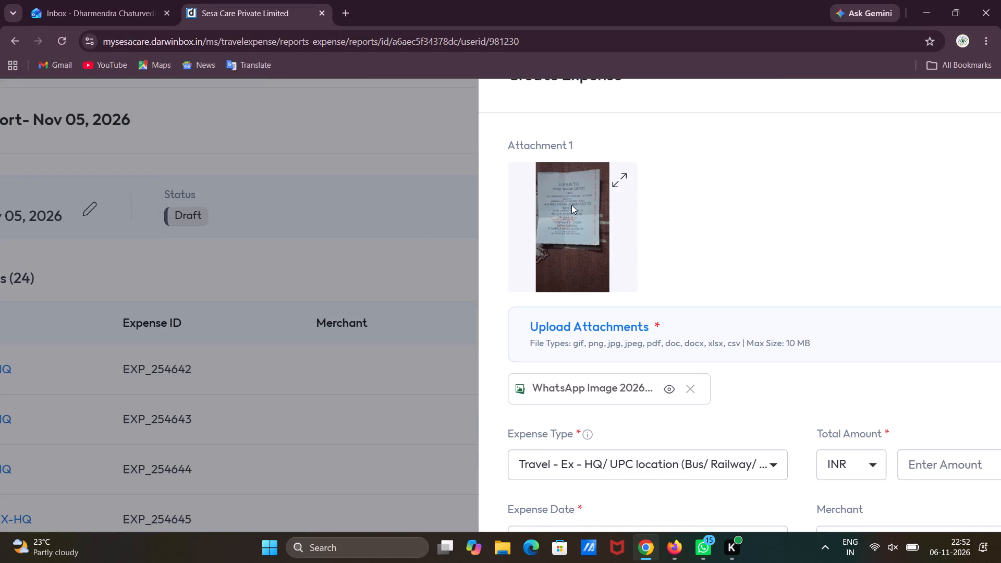
pyautogui.click(844, 408)
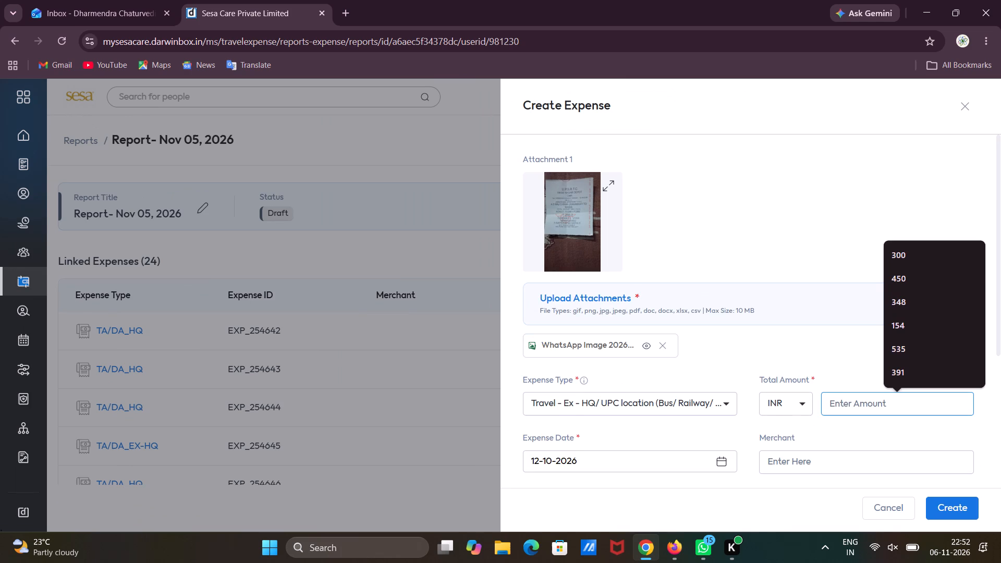
pyautogui.write('286')
# Create the travel expense with location Banda, Uttar Pradesh, India and description KANPUR TO BANDA.
pyautogui.scroll(-3, 844, 408)
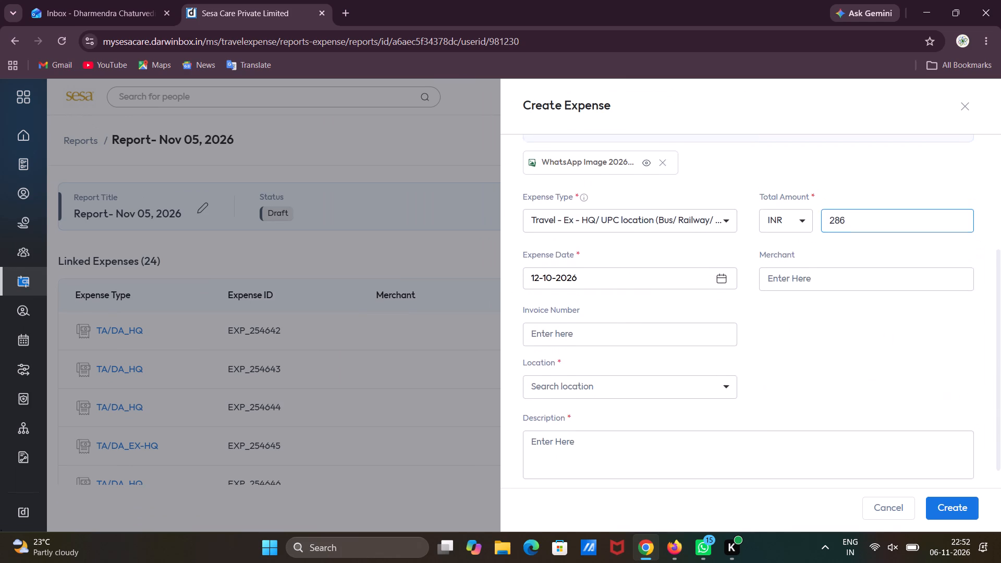
pyautogui.scroll(-1, 844, 408)
pyautogui.click(639, 372)
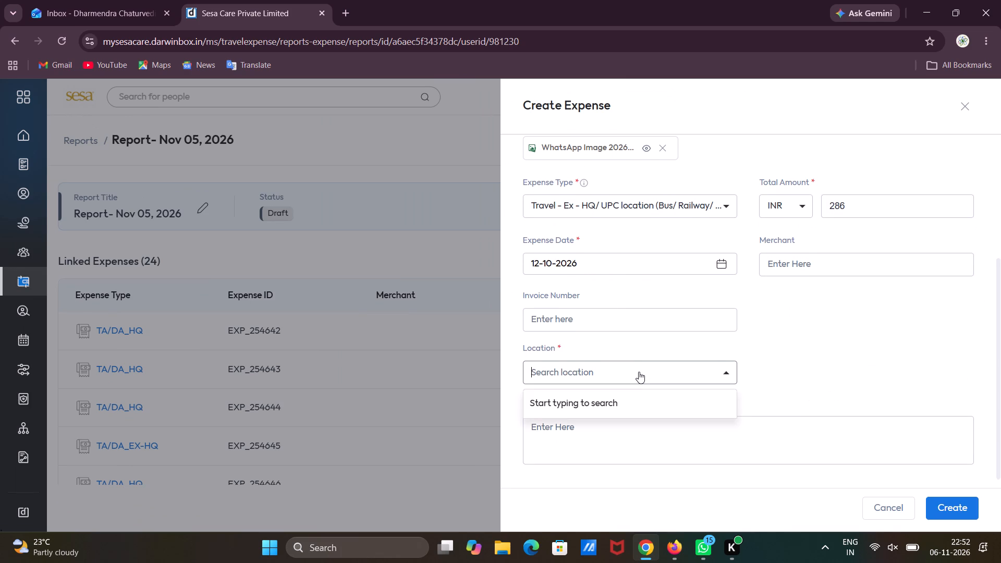
pyautogui.write('BANDA')
pyautogui.press('Return')
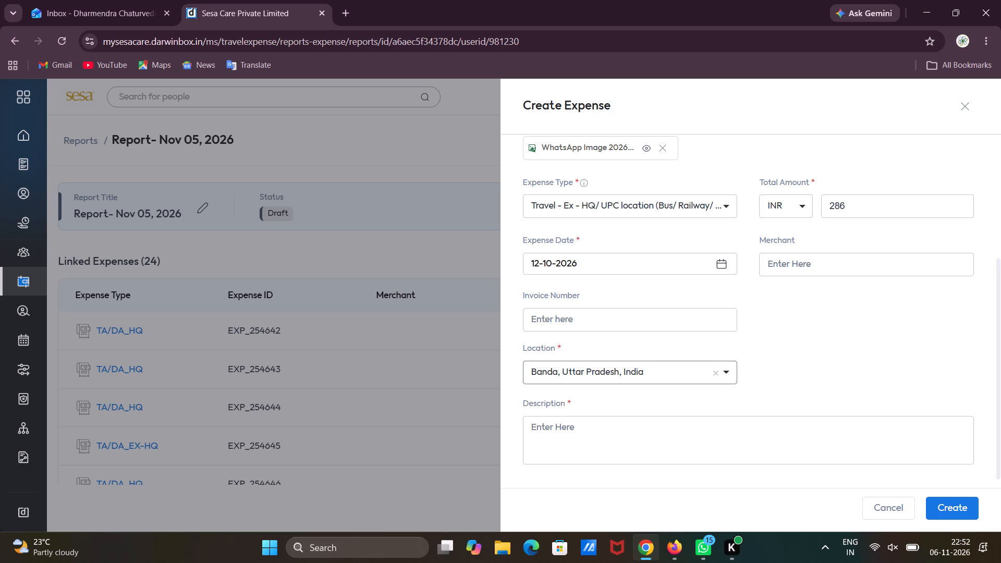
pyautogui.click(611, 427)
pyautogui.write('KANPUR TO BANDA')
pyautogui.click(949, 508)
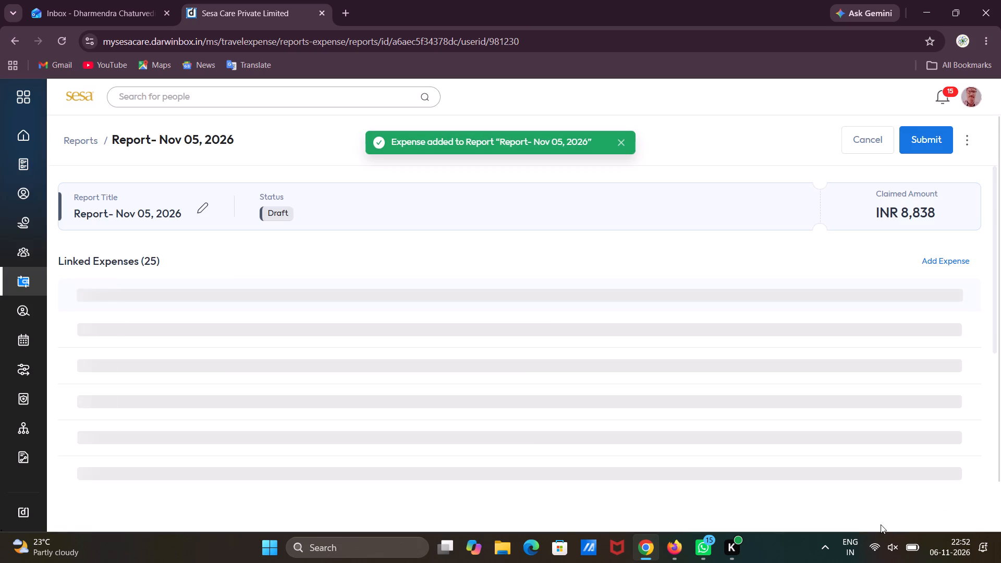
# Review the report's linked expenses, checking the dates of the TA/DA_EX-HQ entries against the travel expenses already added.
pyautogui.scroll(-3, 764, 460)
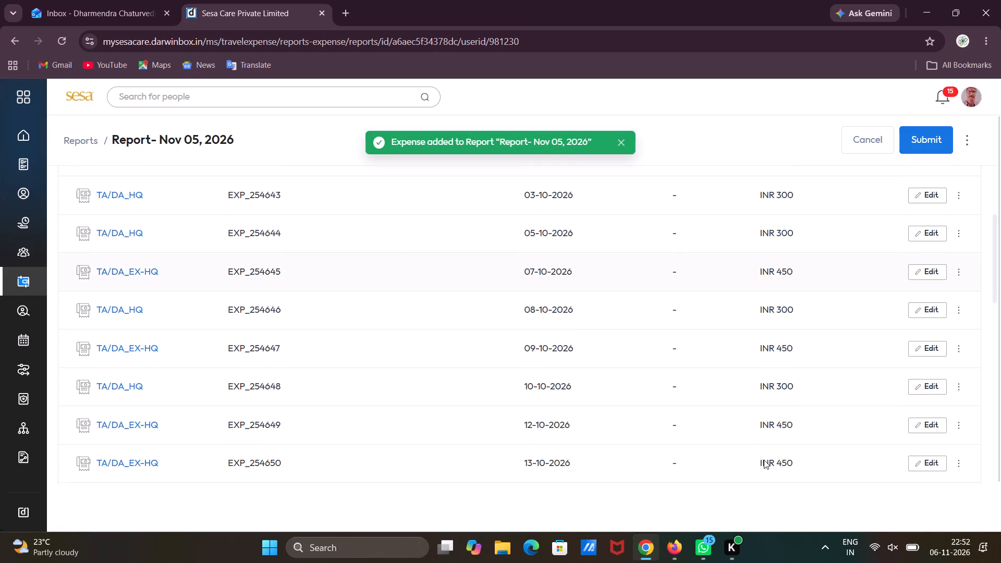
pyautogui.scroll(-5, 764, 460)
pyautogui.scroll(1, 764, 460)
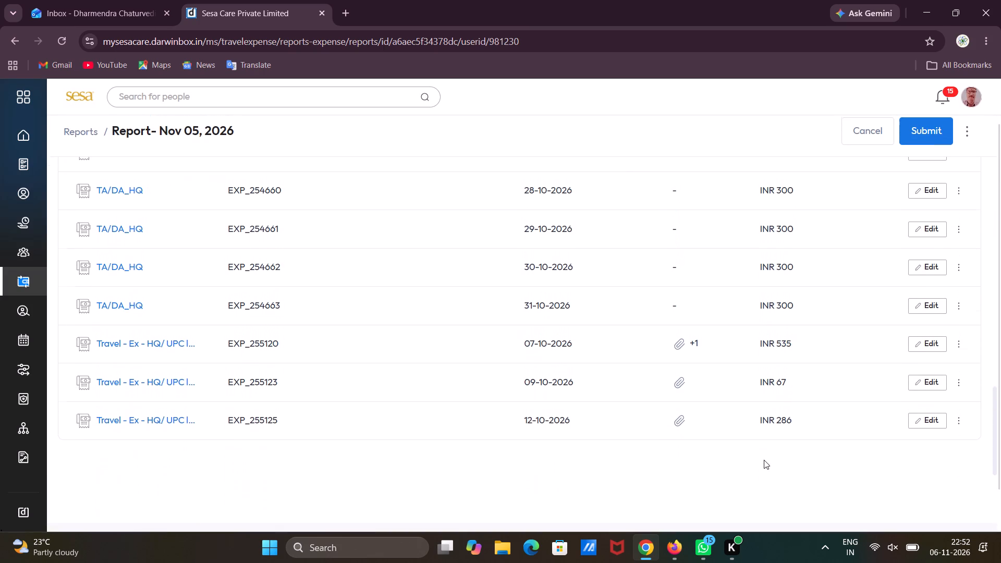
pyautogui.scroll(7, 764, 460)
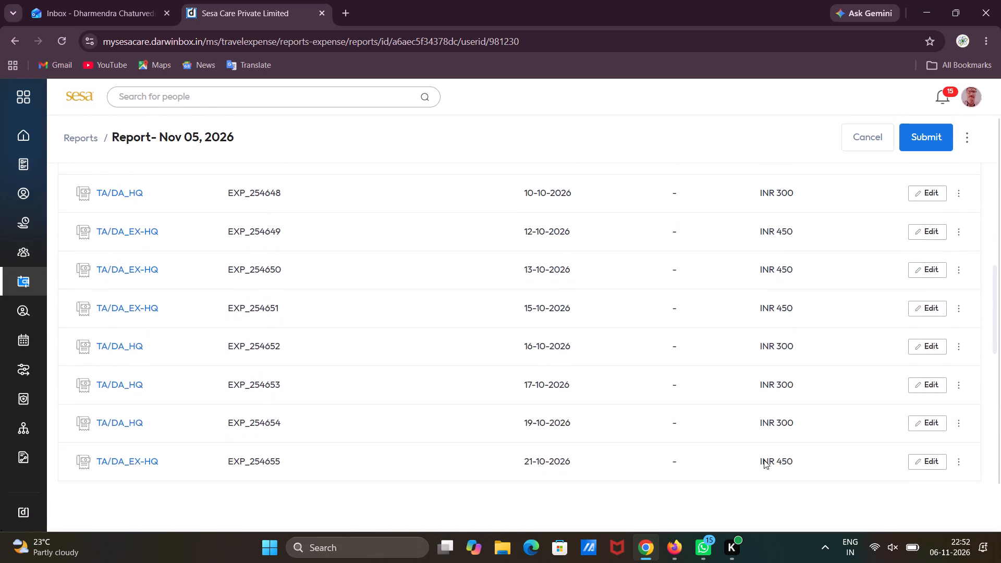
pyautogui.scroll(2, 764, 460)
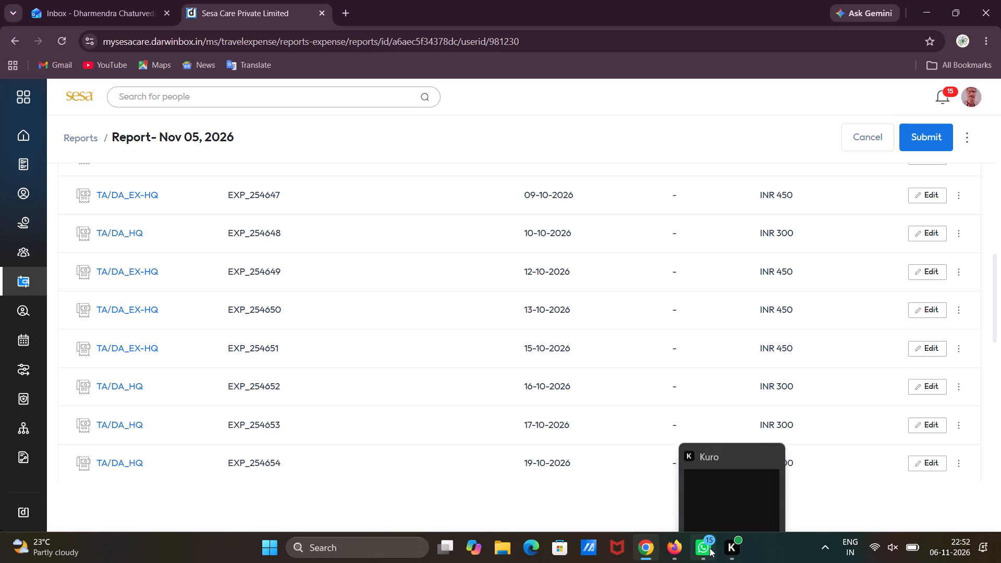
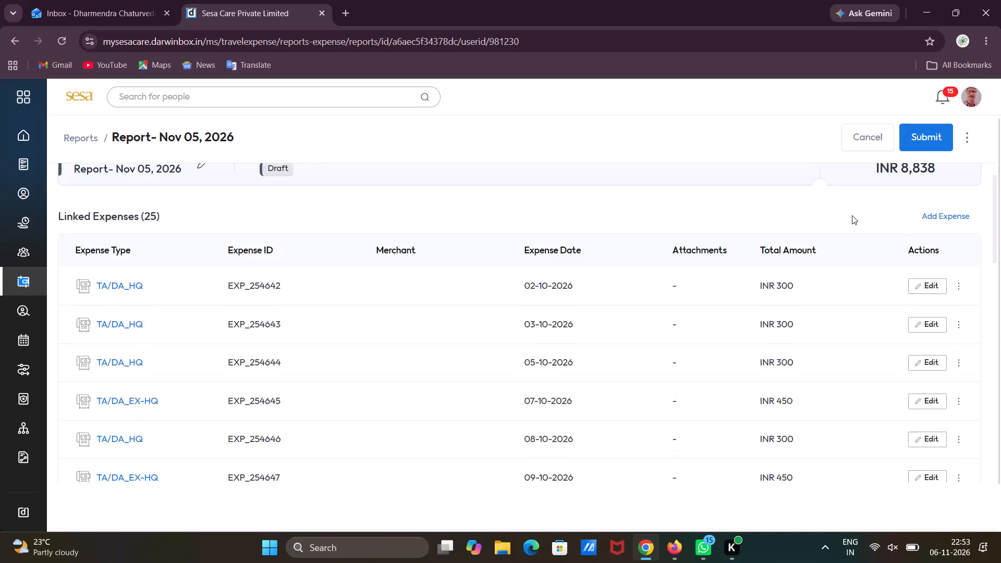
# Start a manually added expense of type Travel - Ex - HQ/ UPC location (Bus/ Railway/ ...) dated 13-10-2026.
pyautogui.click(919, 258)
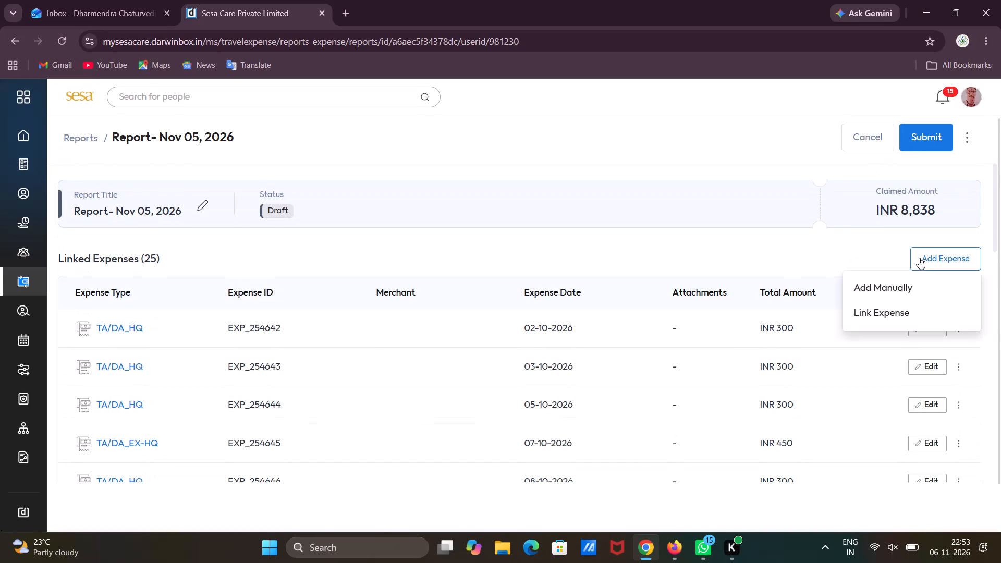
pyautogui.click(880, 286)
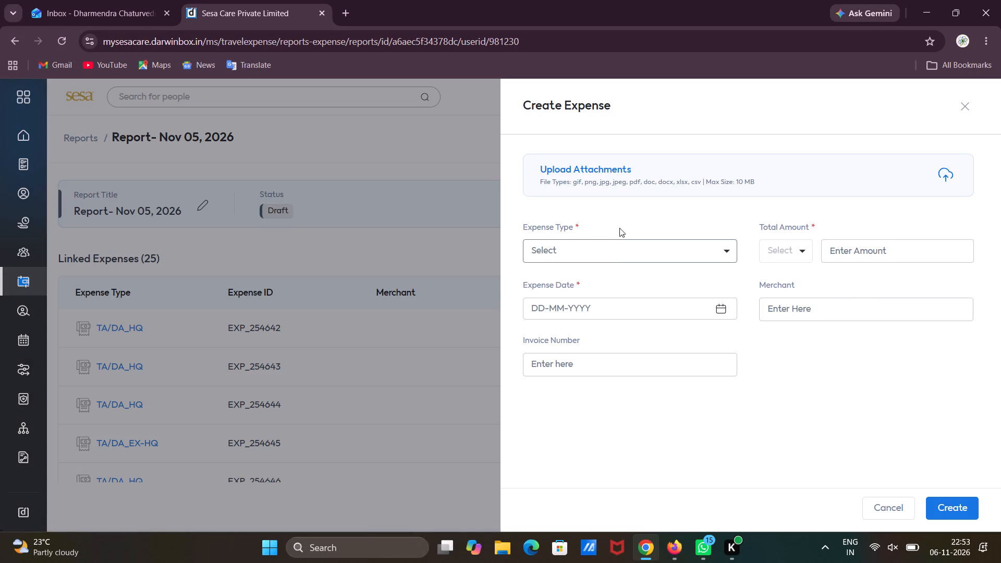
pyautogui.click(614, 250)
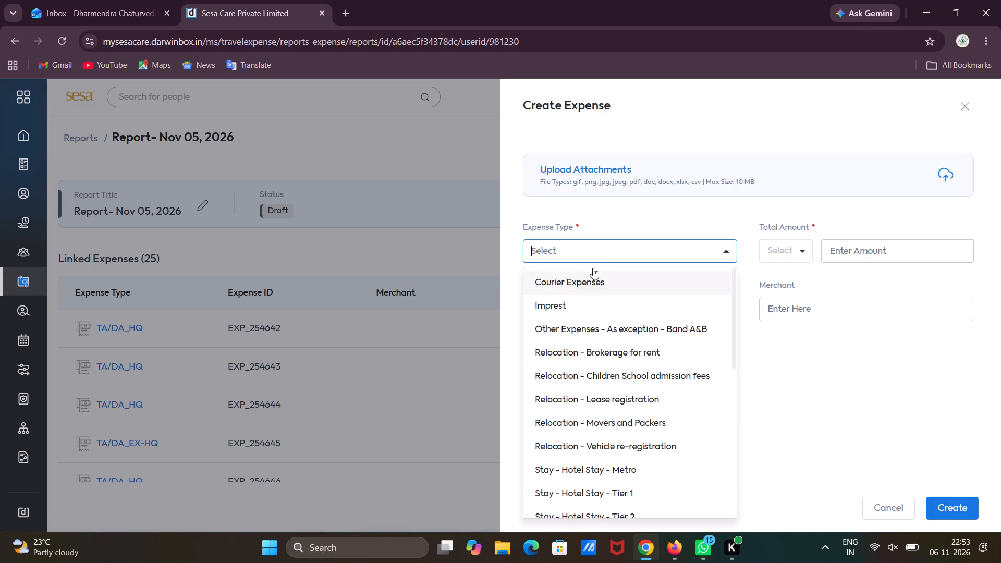
pyautogui.write('UPX')
pyautogui.press('BackSpace')
pyautogui.press('c')
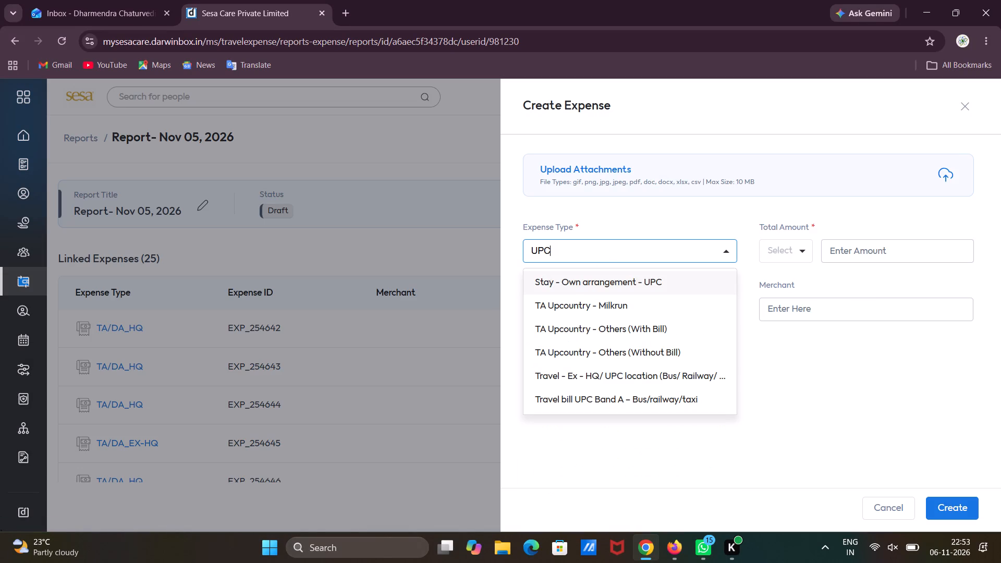
pyautogui.press('Down')
pyautogui.press('Down')
pyautogui.press('Down')
pyautogui.press('Down')
pyautogui.press('Down')
pyautogui.press('Up')
pyautogui.press('Return')
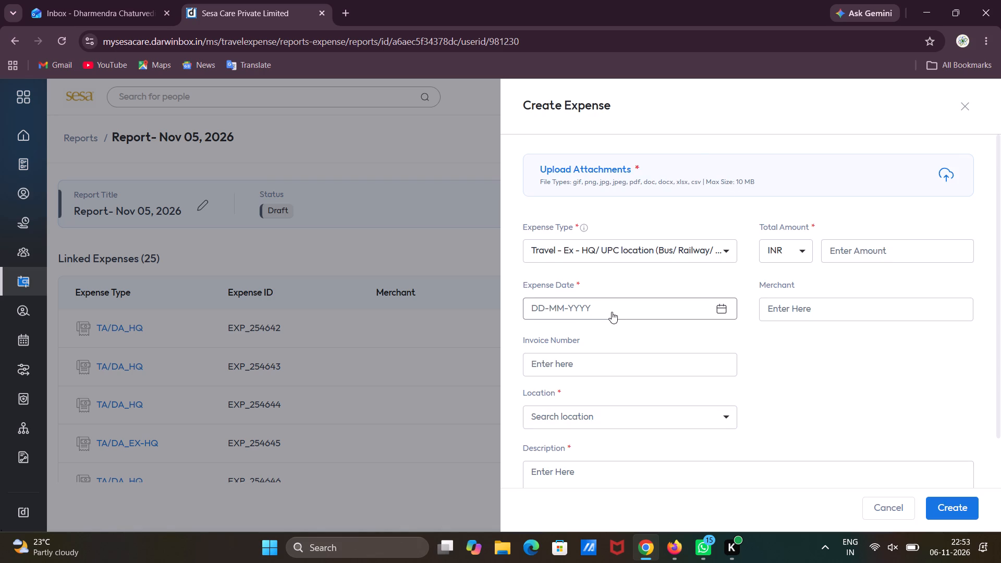
pyautogui.click(590, 308)
pyautogui.click(540, 86)
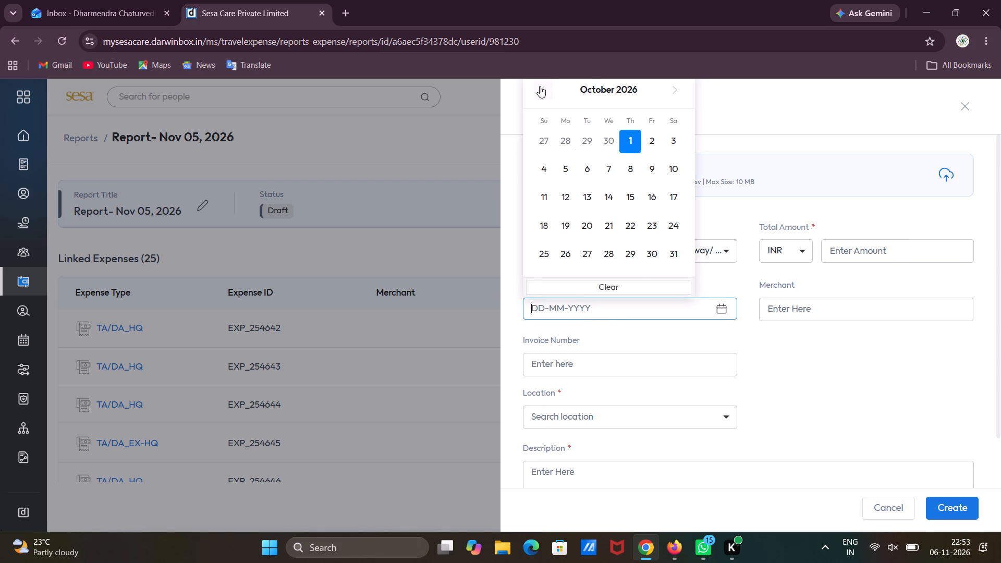
pyautogui.click(587, 197)
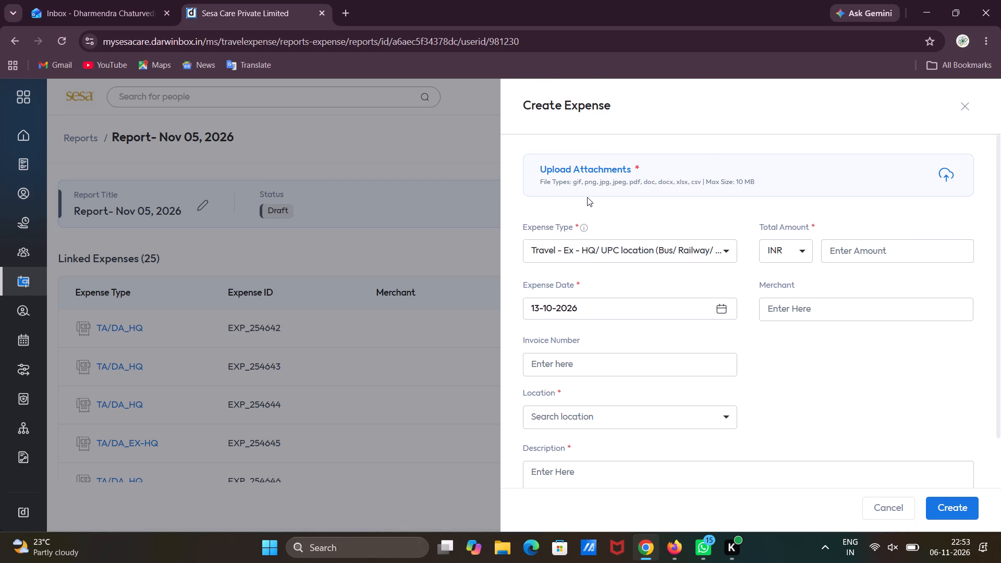
# Attach the two WhatsApp bill images to the 13-10-2026 travel expense and set its total amount to INR 436.
pyautogui.click(594, 187)
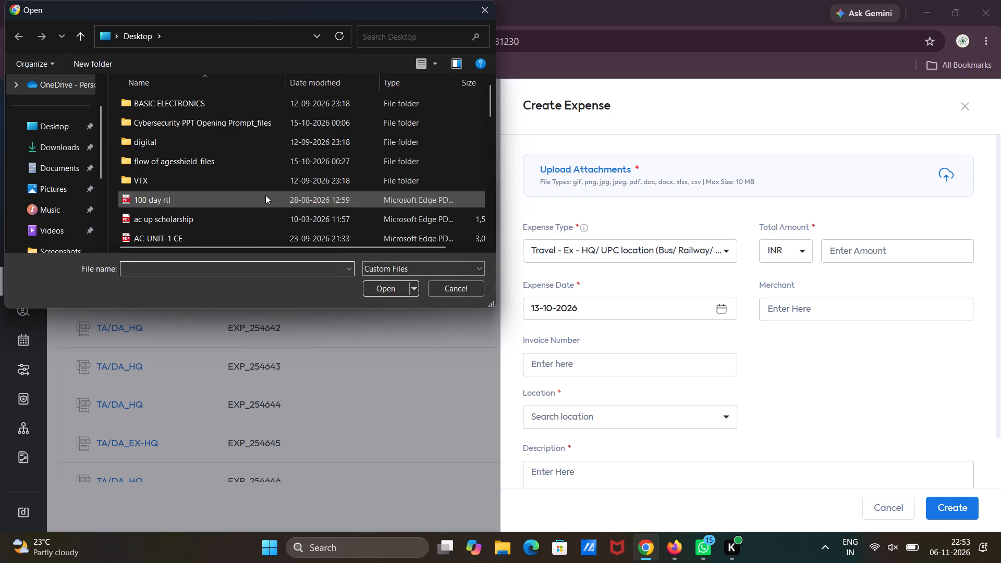
# Attach the two WhatsApp ticket images from the Desktop to the 13-10-2026 travel expense and set its total amount to INR 436.
pyautogui.scroll(-1, 265, 195)
pyautogui.doubleClick(249, 212)
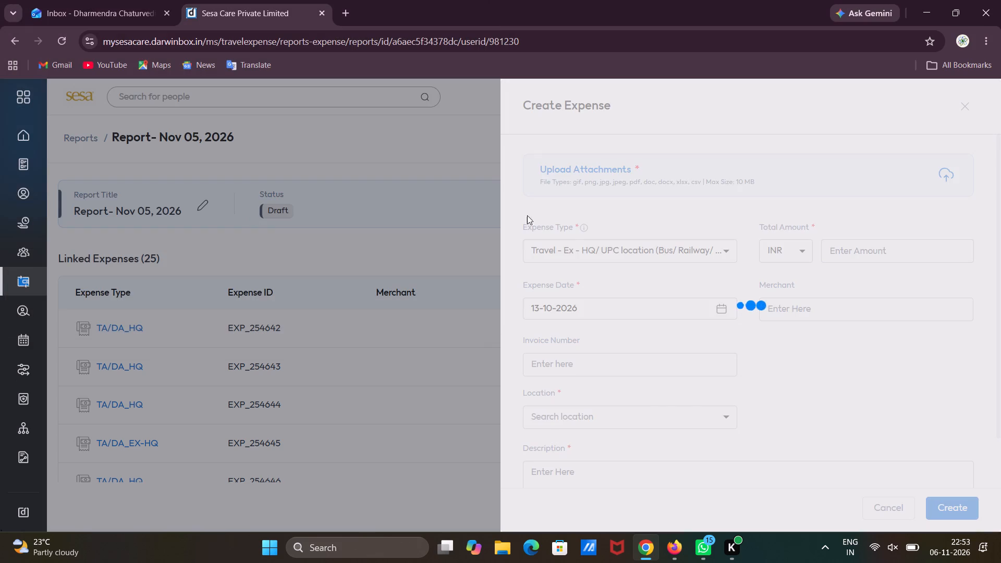
pyautogui.click(599, 304)
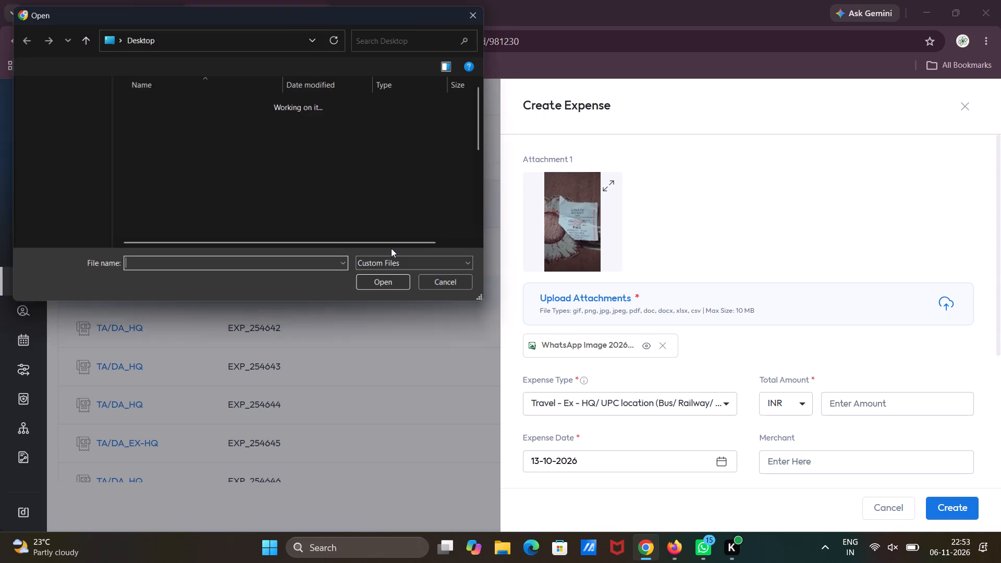
pyautogui.scroll(-3, 312, 223)
pyautogui.doubleClick(296, 231)
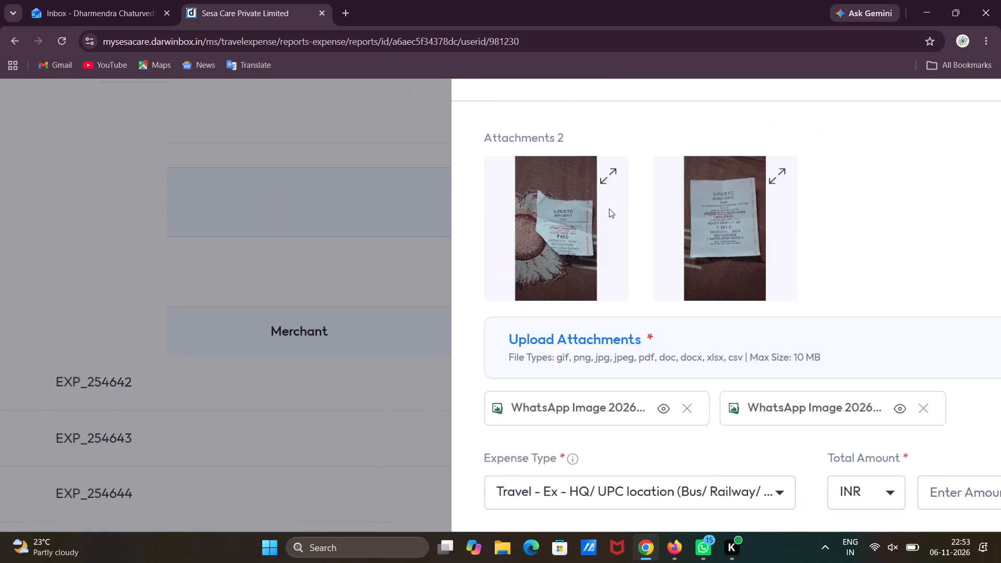
pyautogui.click(848, 413)
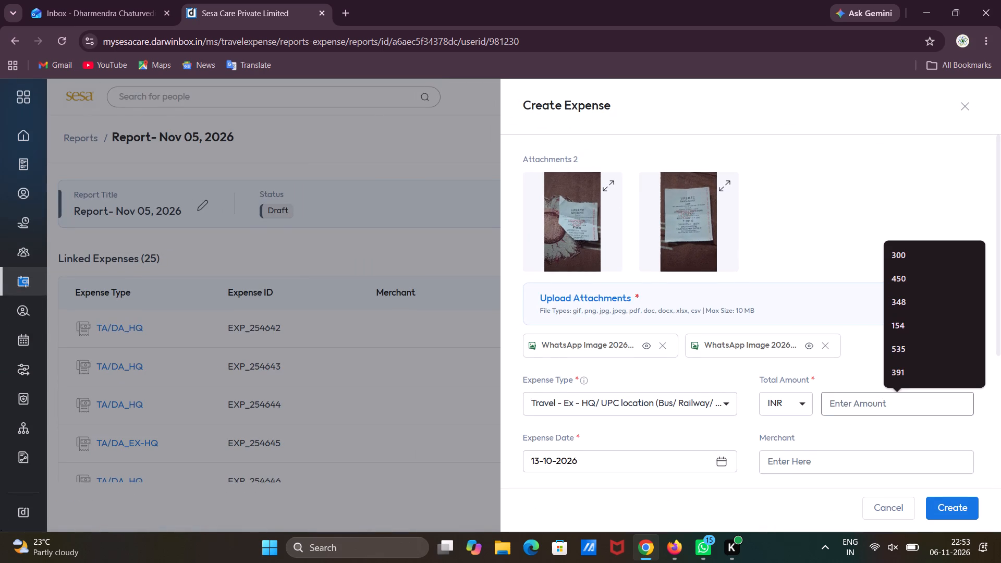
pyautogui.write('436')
# Search for ATTARA as the location of the 13-10-2026 travel expense.
pyautogui.scroll(-2, 848, 413)
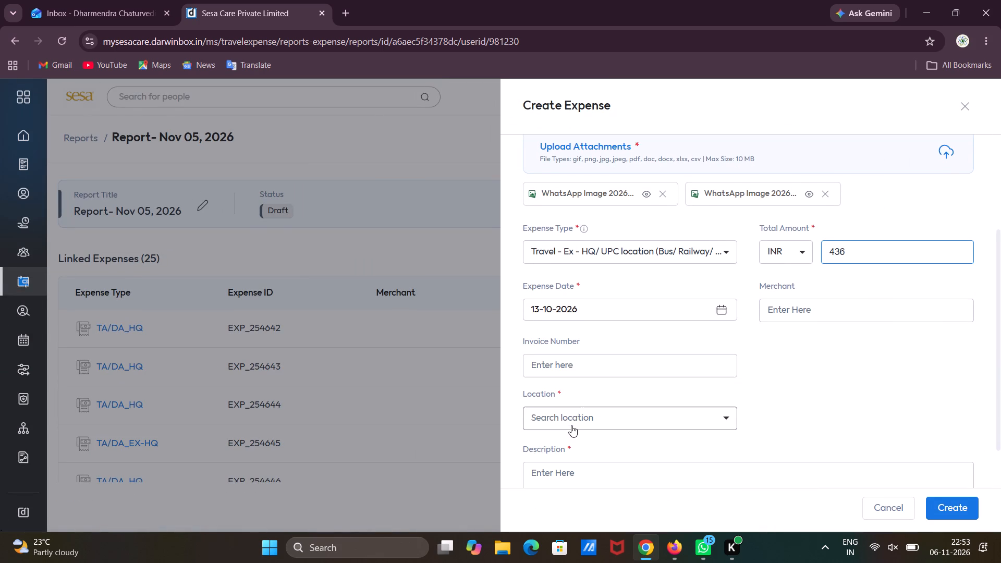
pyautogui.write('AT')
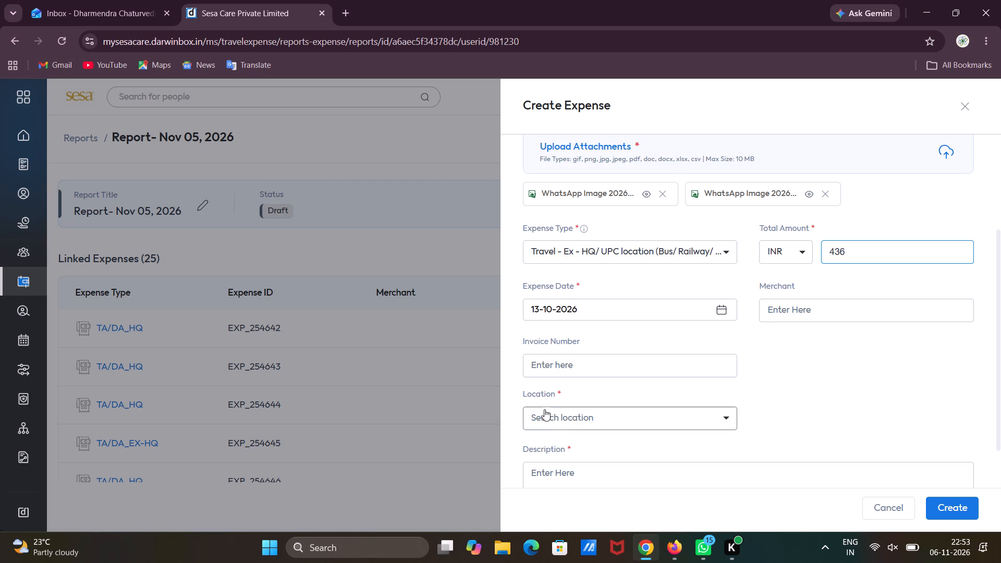
pyautogui.click(544, 409)
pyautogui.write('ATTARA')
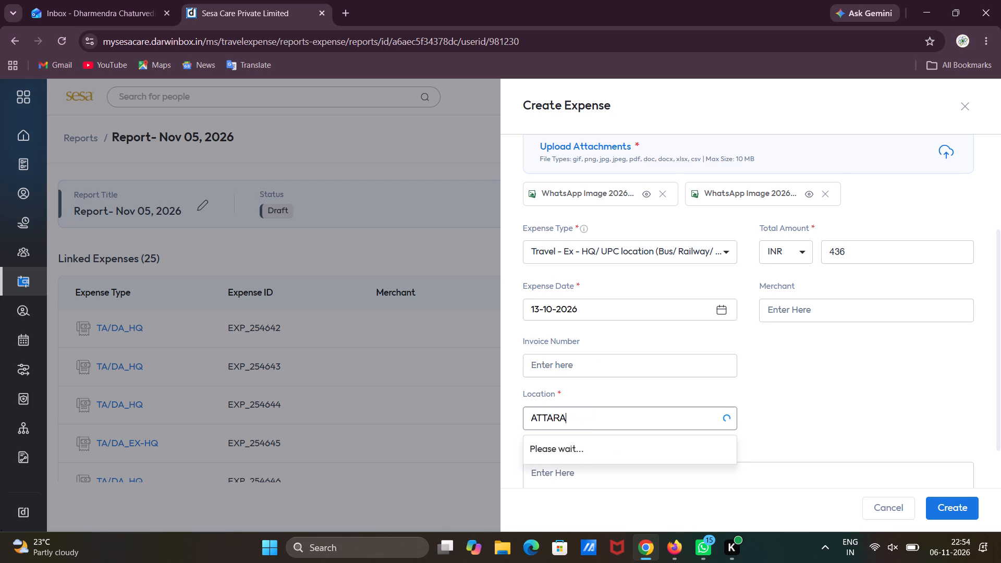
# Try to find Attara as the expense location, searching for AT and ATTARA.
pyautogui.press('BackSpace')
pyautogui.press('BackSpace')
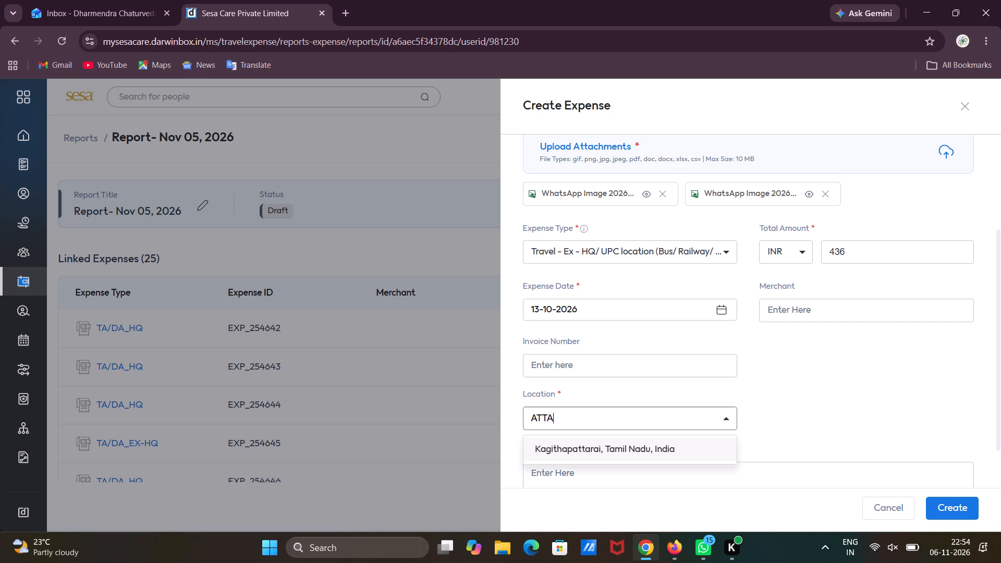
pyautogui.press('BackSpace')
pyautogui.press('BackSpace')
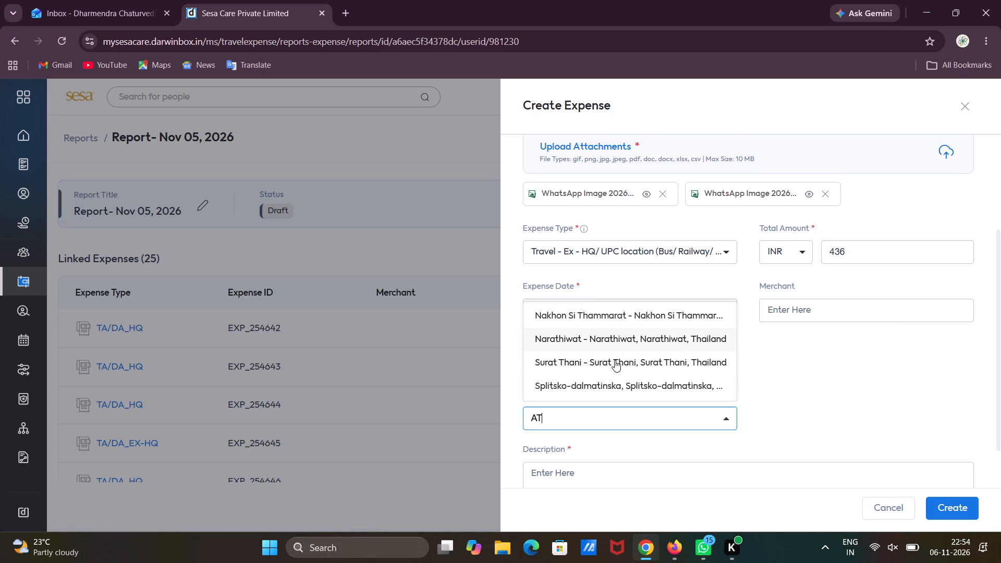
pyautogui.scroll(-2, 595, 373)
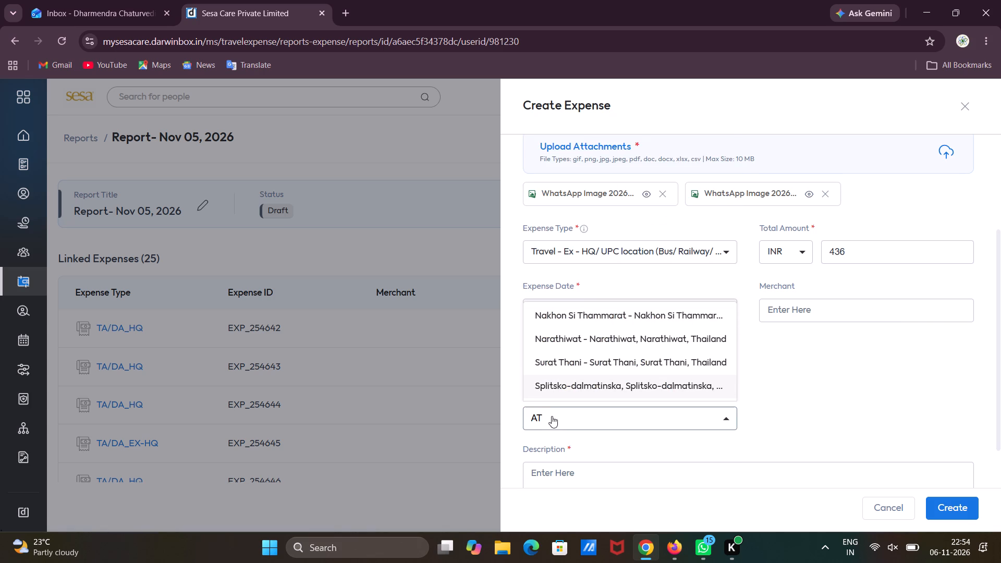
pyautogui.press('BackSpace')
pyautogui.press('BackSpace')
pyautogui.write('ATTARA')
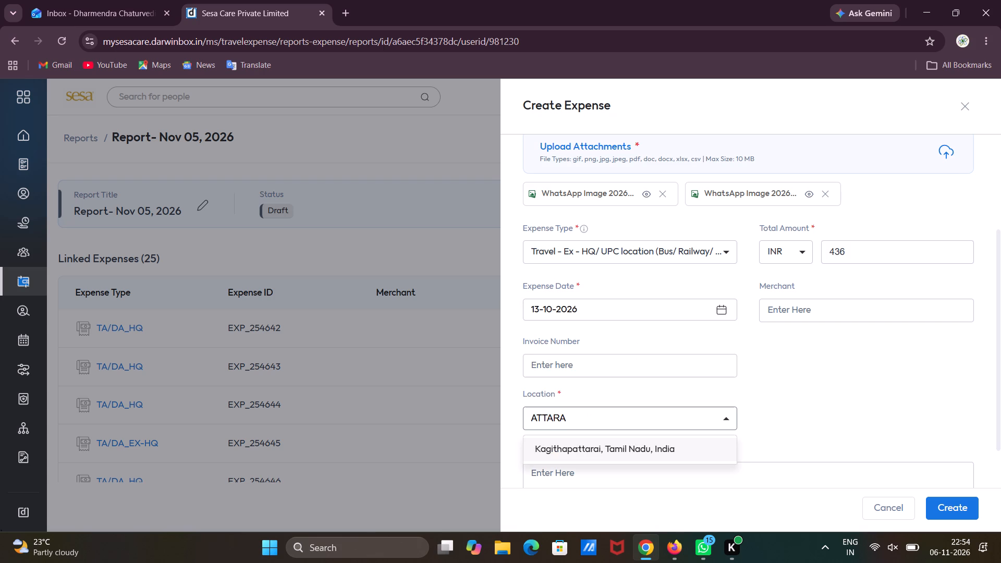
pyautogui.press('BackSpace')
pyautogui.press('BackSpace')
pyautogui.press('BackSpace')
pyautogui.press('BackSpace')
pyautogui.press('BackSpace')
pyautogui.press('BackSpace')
# Set the expense location to Banda, Uttar Pradesh, India.
pyautogui.write('BANDA')
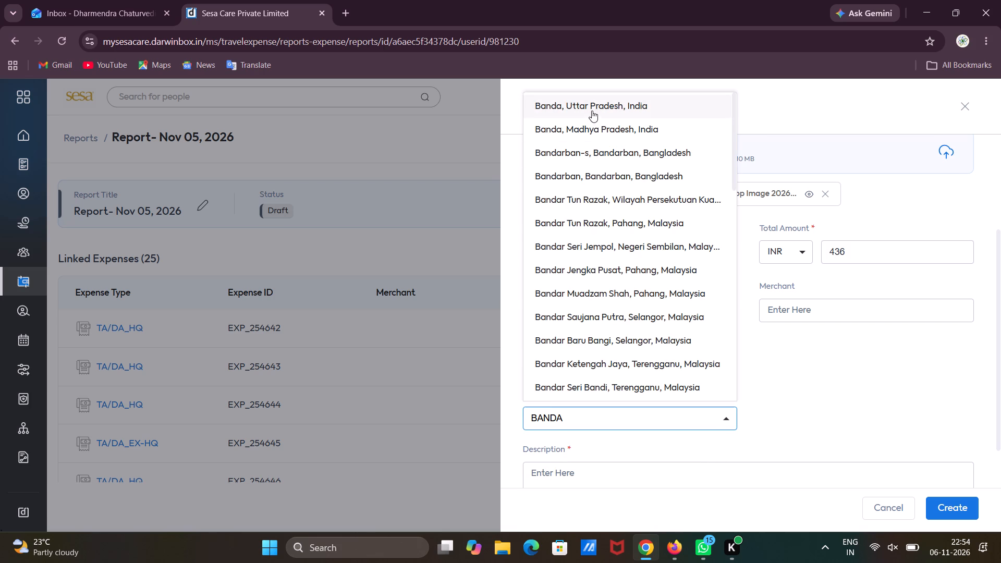
pyautogui.click(592, 109)
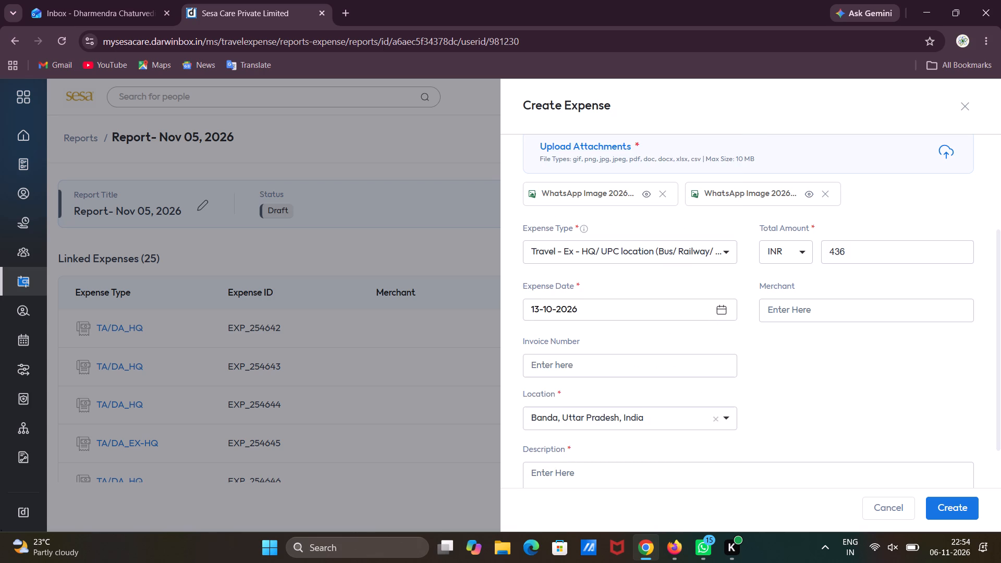
# Create the travel expense with the description BANDA TO ATTARA AND ATTARA TO KANPUR.
pyautogui.scroll(-2, 644, 360)
pyautogui.click(585, 412)
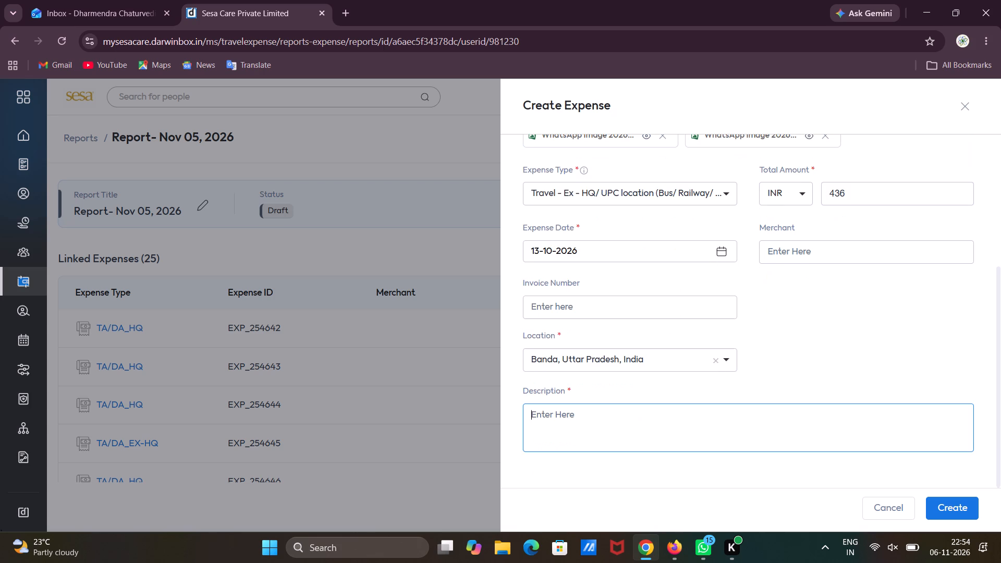
pyautogui.write('BANDA TO ATTRA')
pyautogui.press('space')
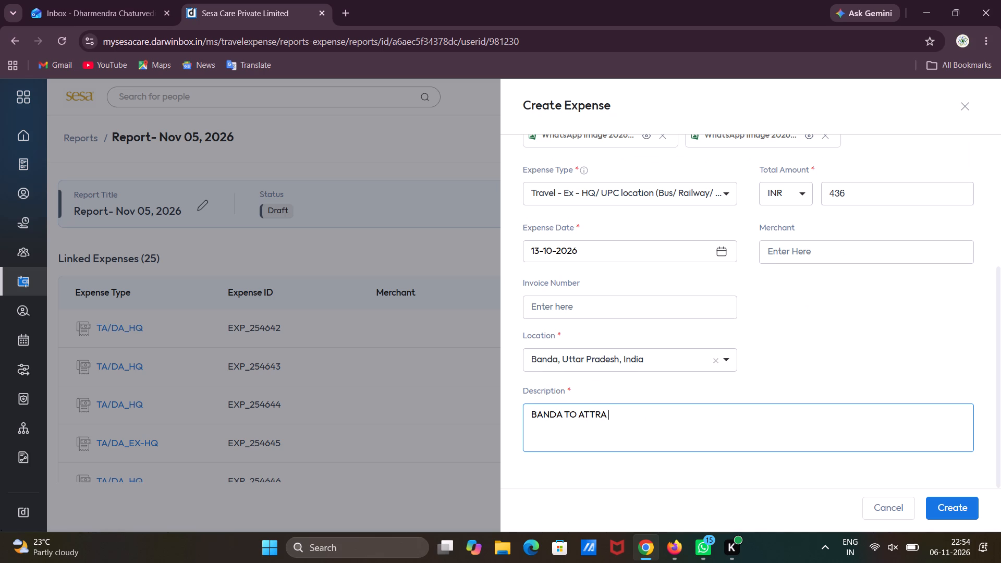
pyautogui.press('BackSpace')
pyautogui.press('BackSpace')
pyautogui.press('BackSpace')
pyautogui.write('ARA AND ATTARA TO')
pyautogui.press('space')
pyautogui.write('KANPUR')
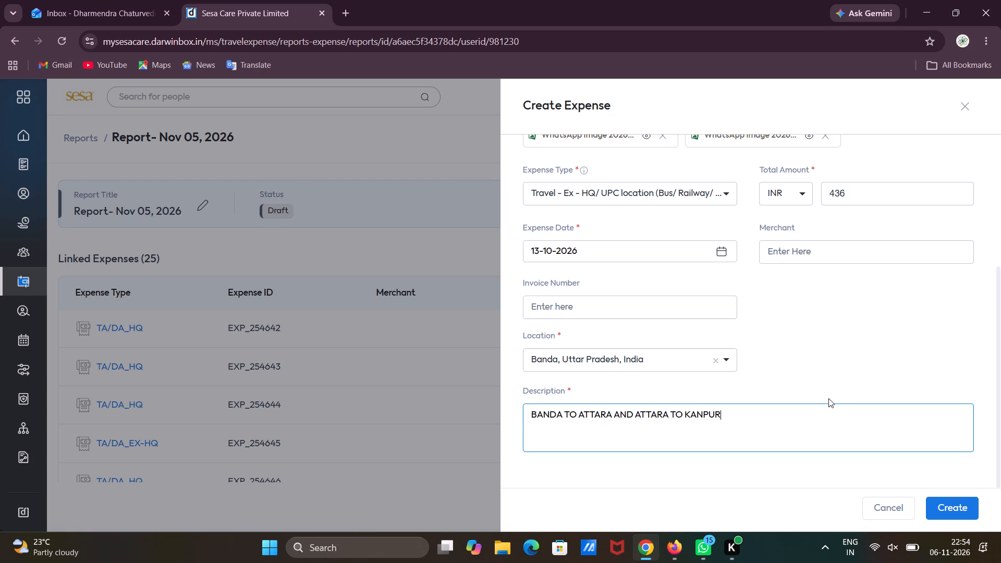
pyautogui.scroll(-1, 837, 436)
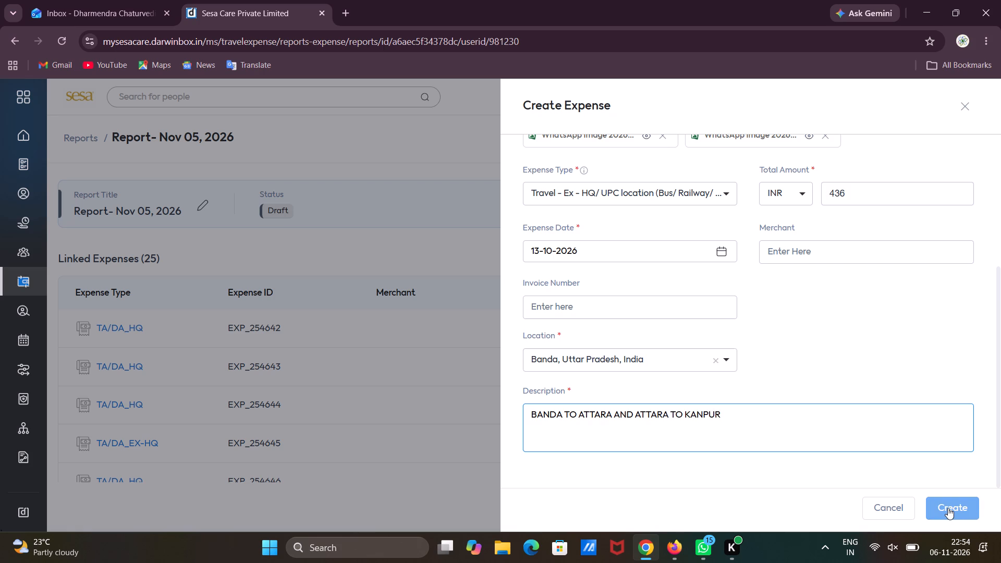
pyautogui.scroll(6, 910, 315)
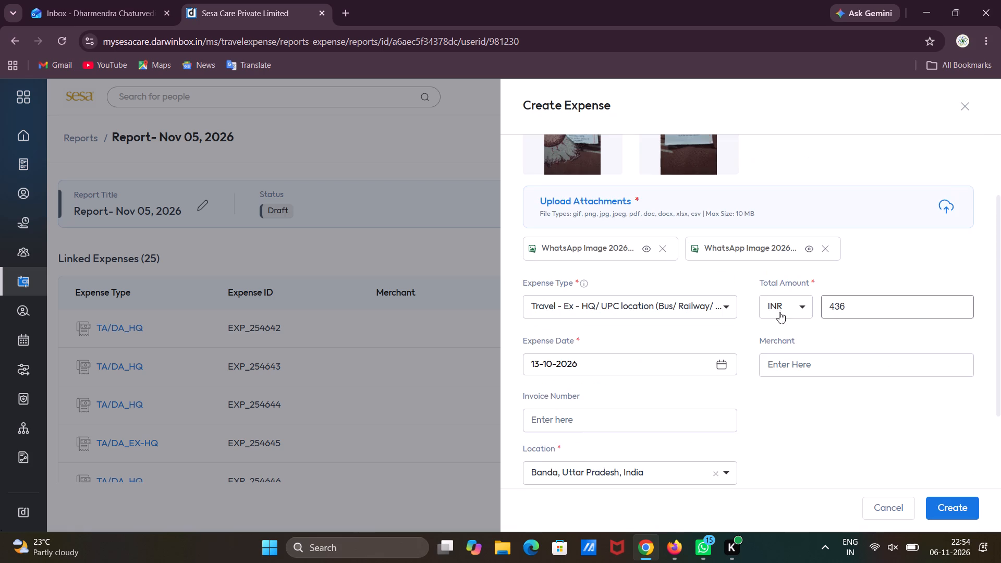
pyautogui.click(948, 507)
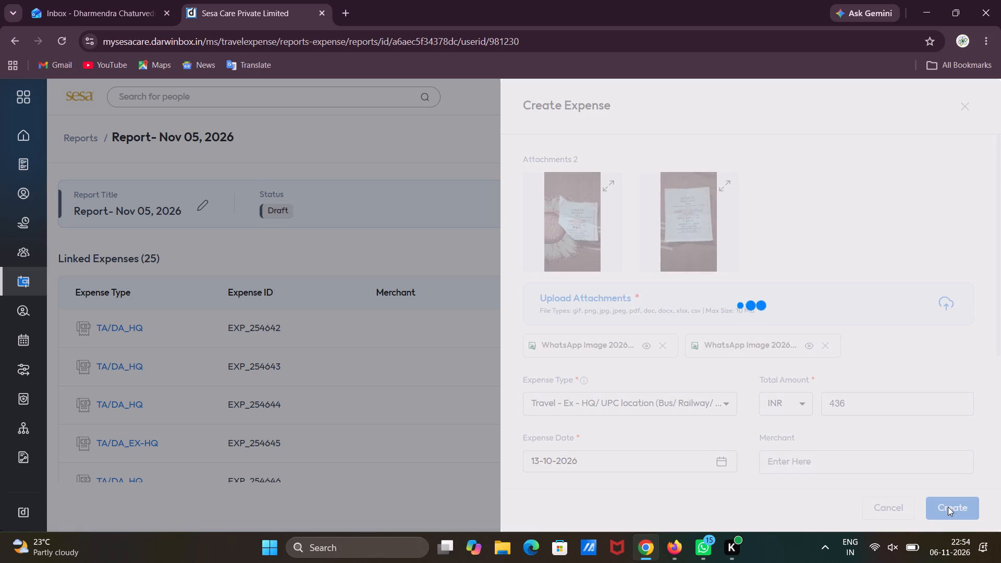
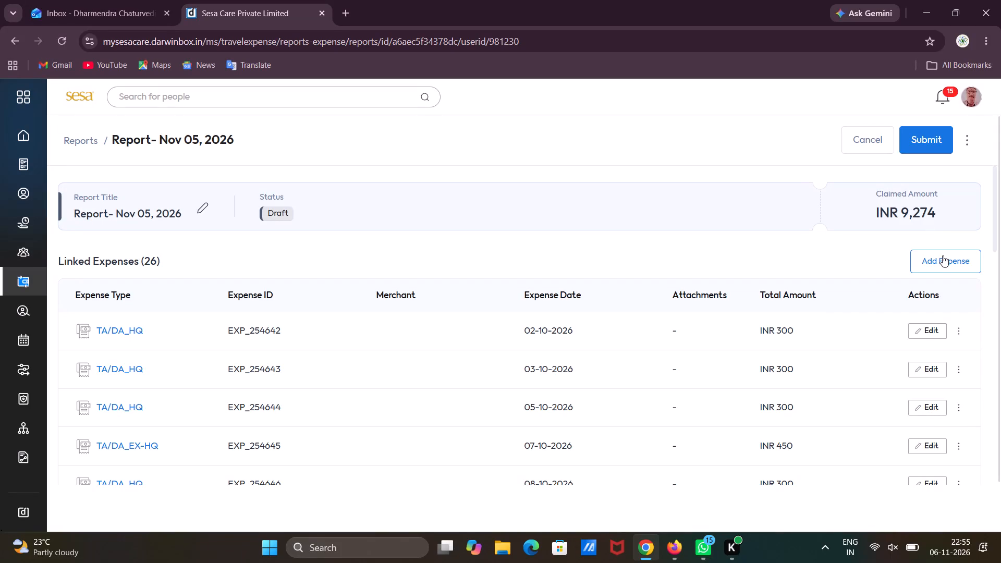
# Add a new expense of type Travel - Ex - HQ/ UPC location to the report, dated 15-10-2026.
pyautogui.click(943, 255)
pyautogui.click(884, 293)
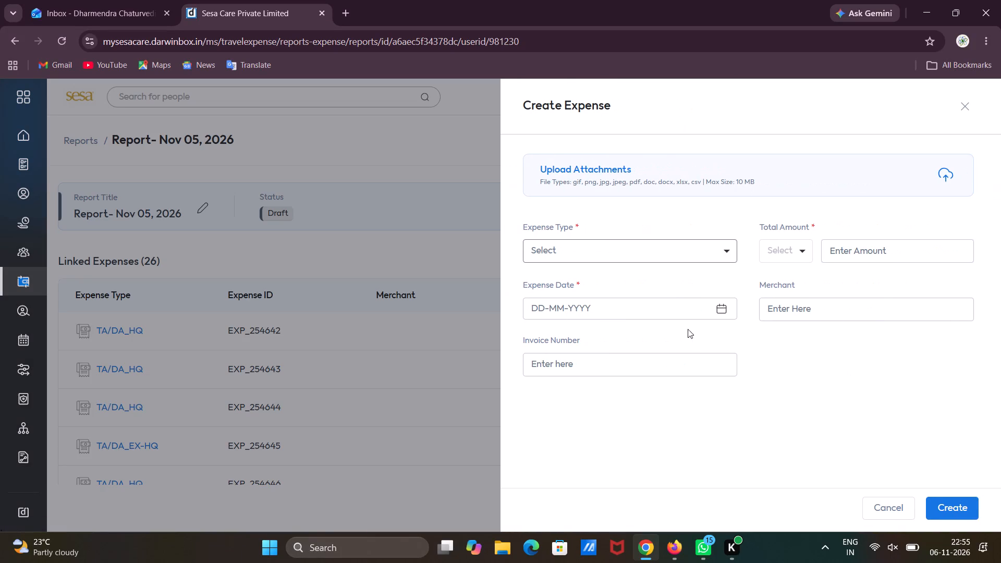
pyautogui.click(679, 258)
pyautogui.write('UOP')
pyautogui.press('BackSpace')
pyautogui.press('BackSpace')
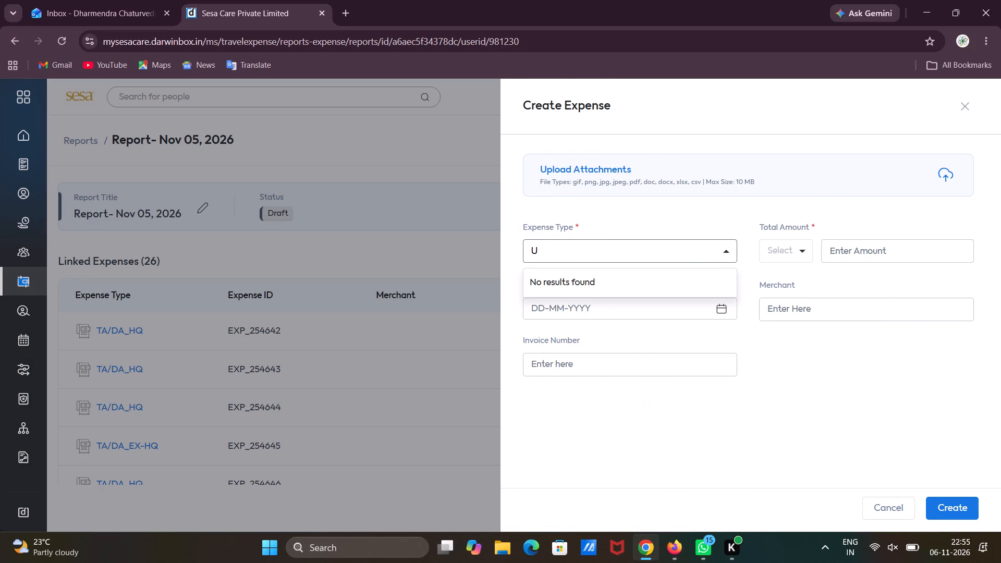
pyautogui.write('PC')
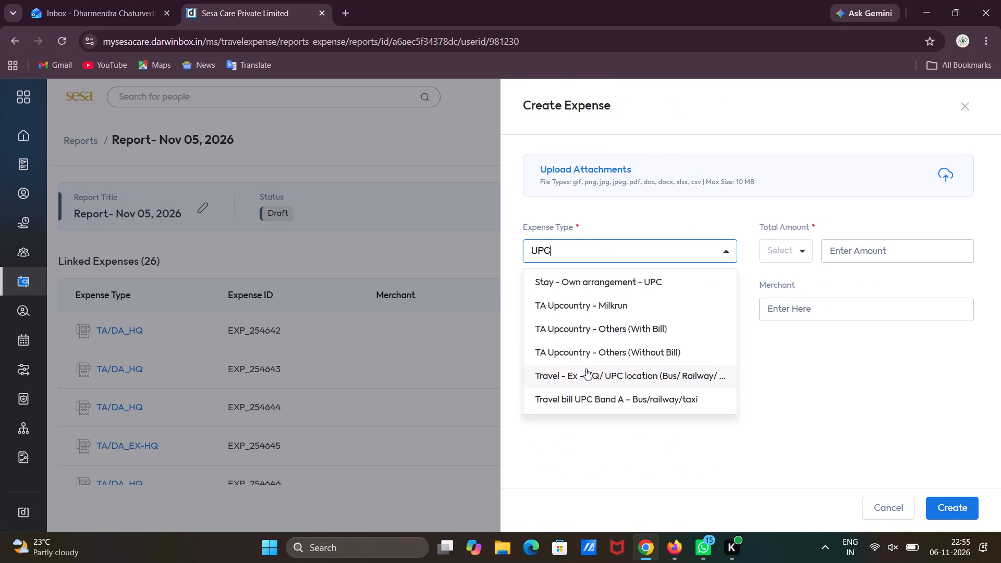
pyautogui.click(576, 375)
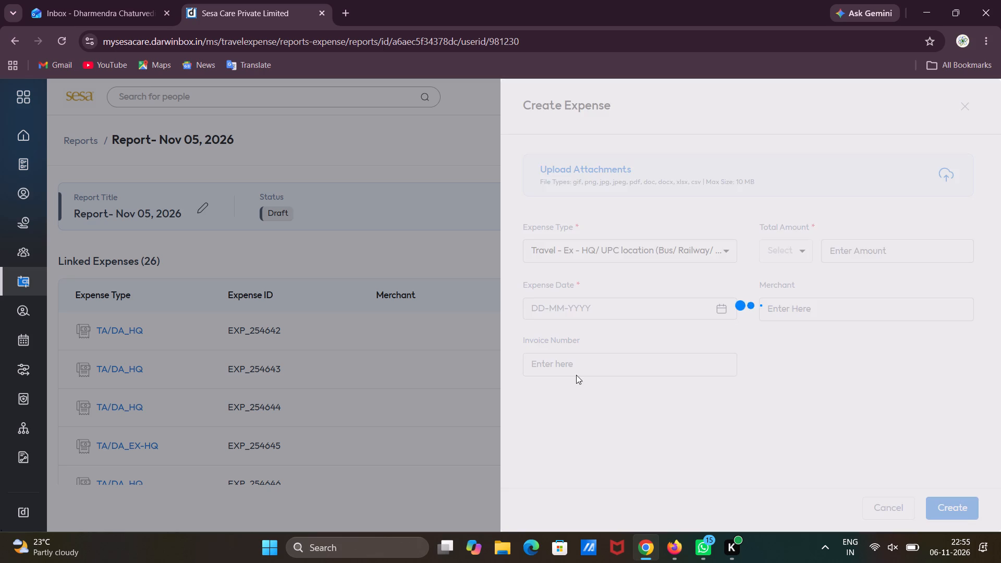
pyautogui.click(604, 320)
pyautogui.click(603, 315)
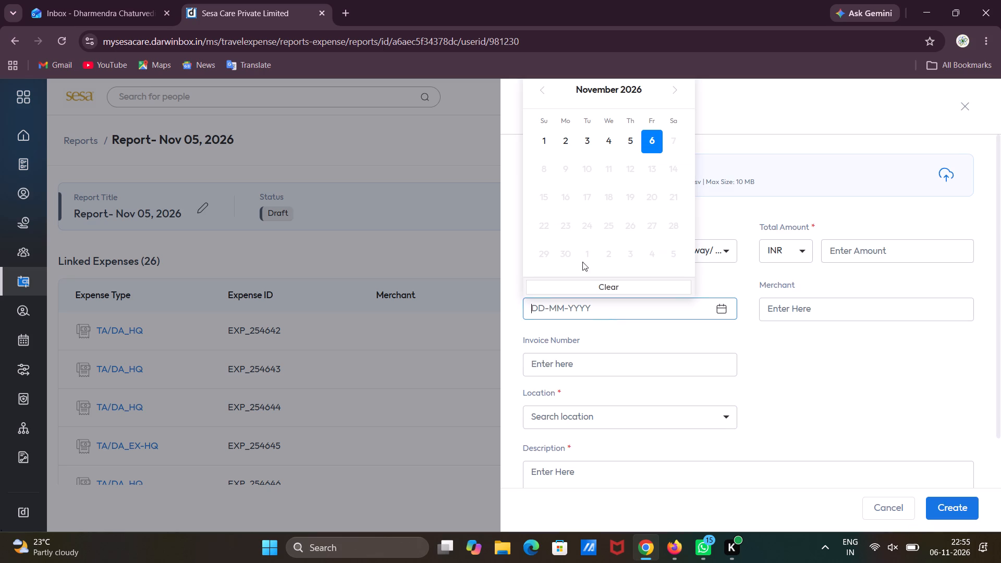
pyautogui.click(536, 95)
pyautogui.click(626, 199)
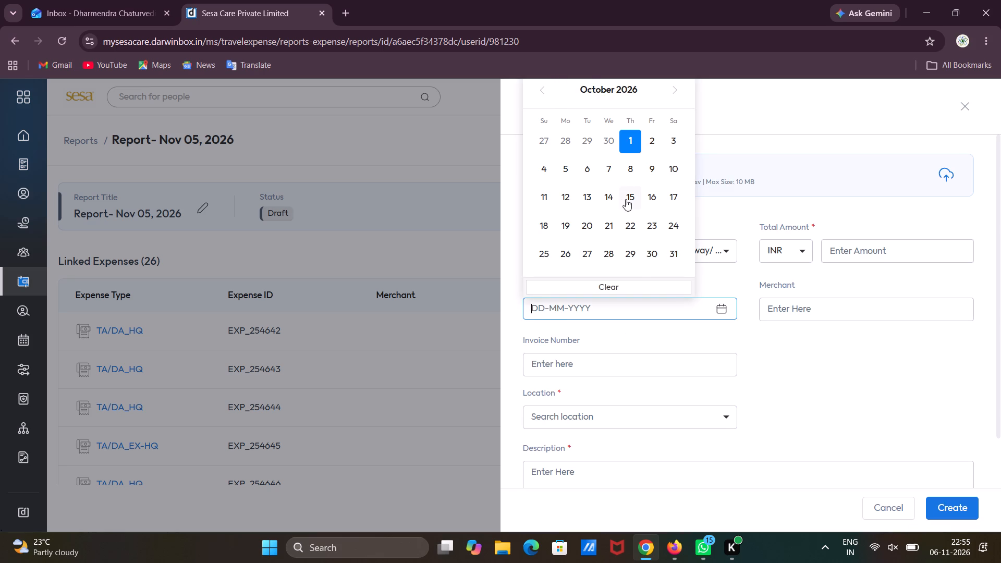
# Set the expense location to Farrukhabad, Uttar Pradesh, India.
pyautogui.click(584, 412)
pyautogui.write('FARRUKHA')
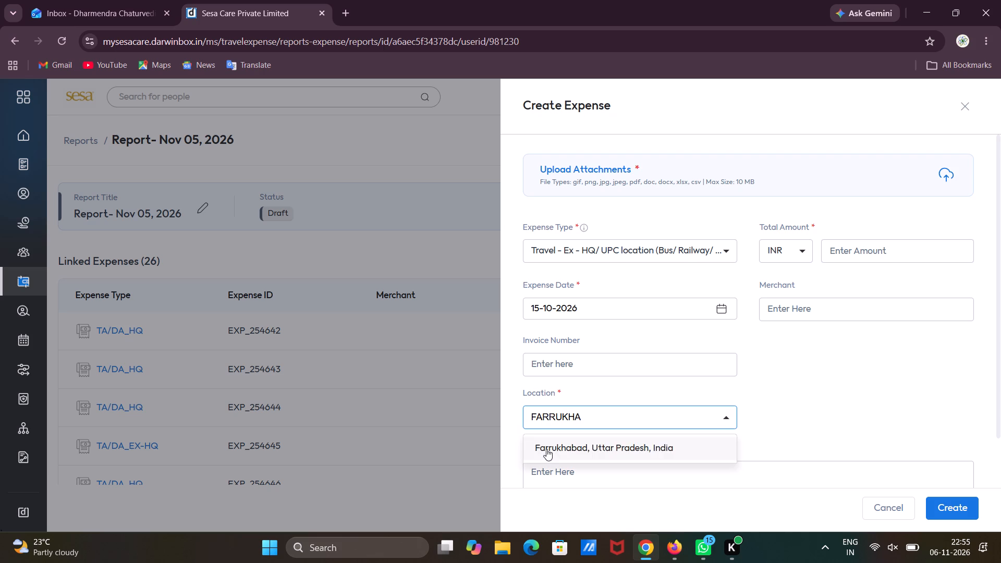
pyautogui.click(546, 449)
# Attach the desktop's WhatsApp bill image from 2026-11-06 at 10.29.01 and set the expense's total amount to INR 280.
pyautogui.click(601, 170)
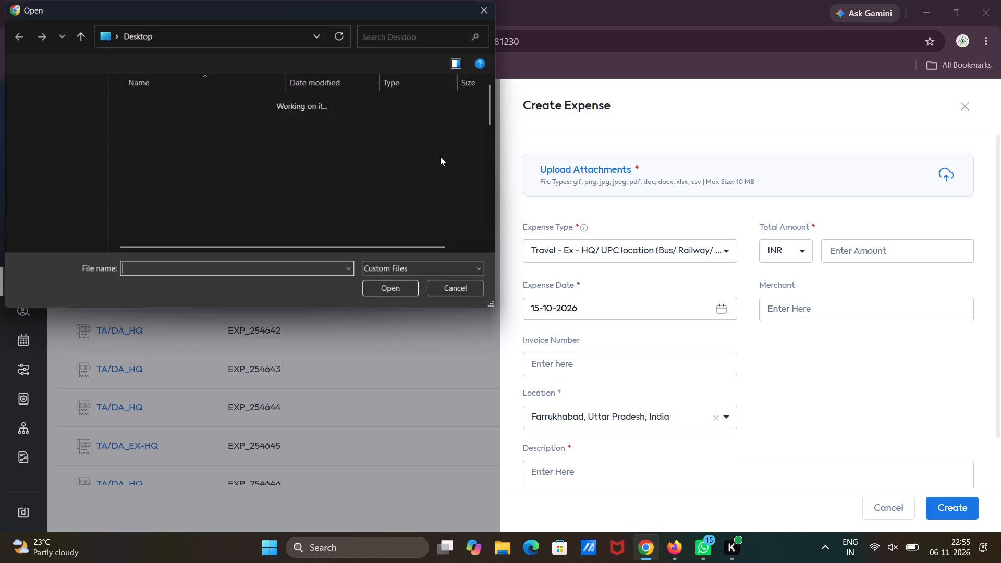
pyautogui.scroll(-6, 321, 167)
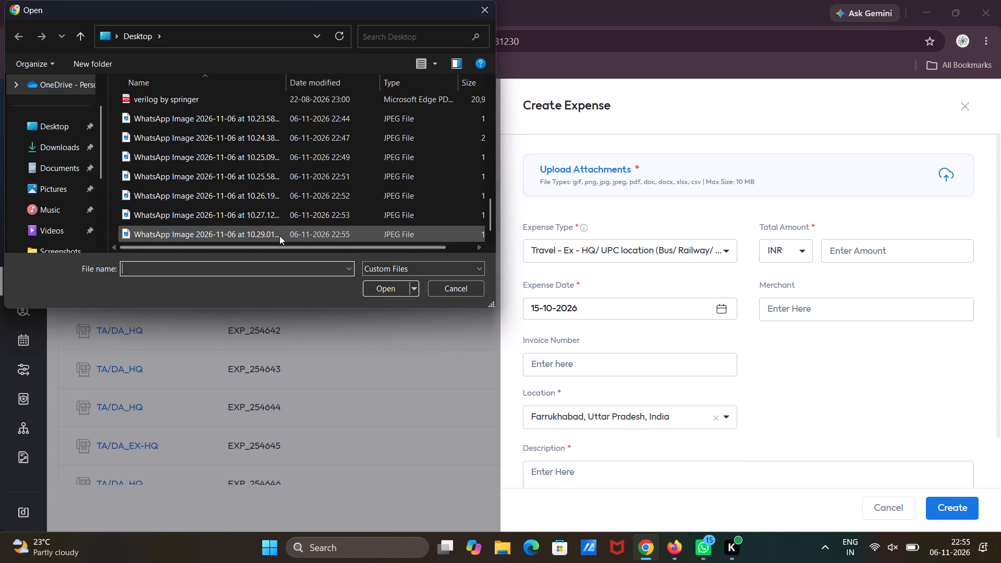
pyautogui.doubleClick(279, 236)
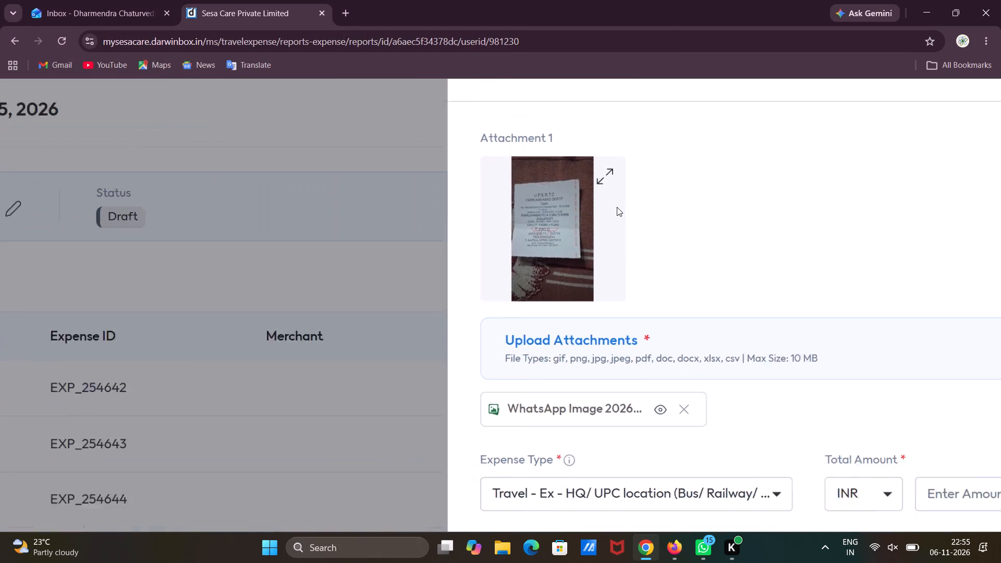
pyautogui.click(832, 398)
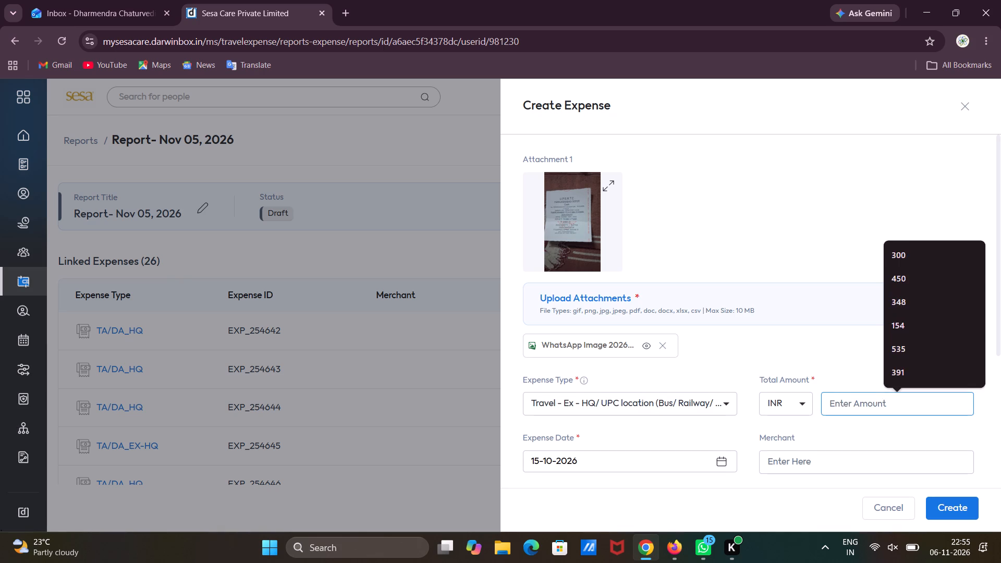
pyautogui.write('280')
# Create the travel expense with the description KANPUR TO FARRUKHABAD.
pyautogui.scroll(-2, 832, 398)
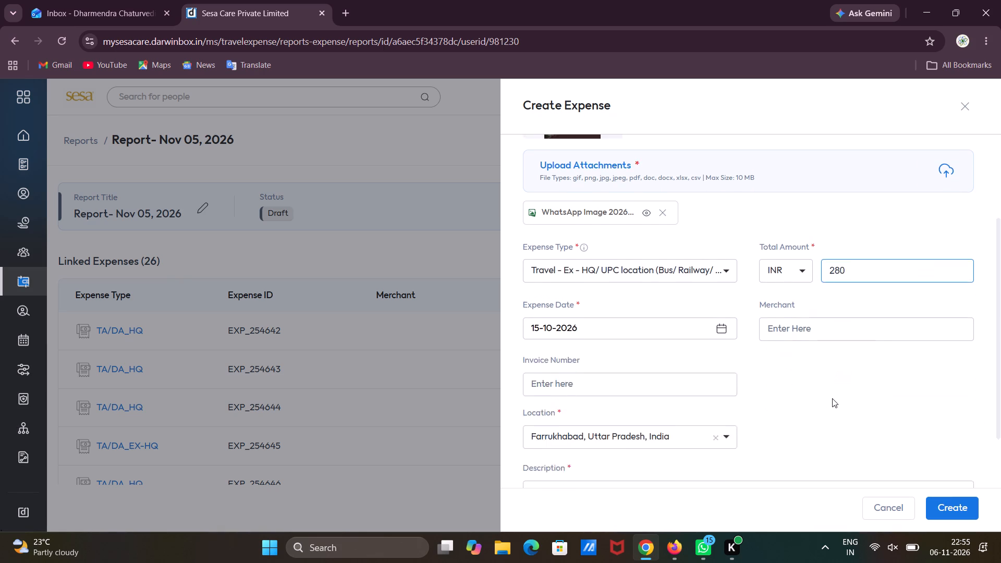
pyautogui.scroll(-4, 832, 398)
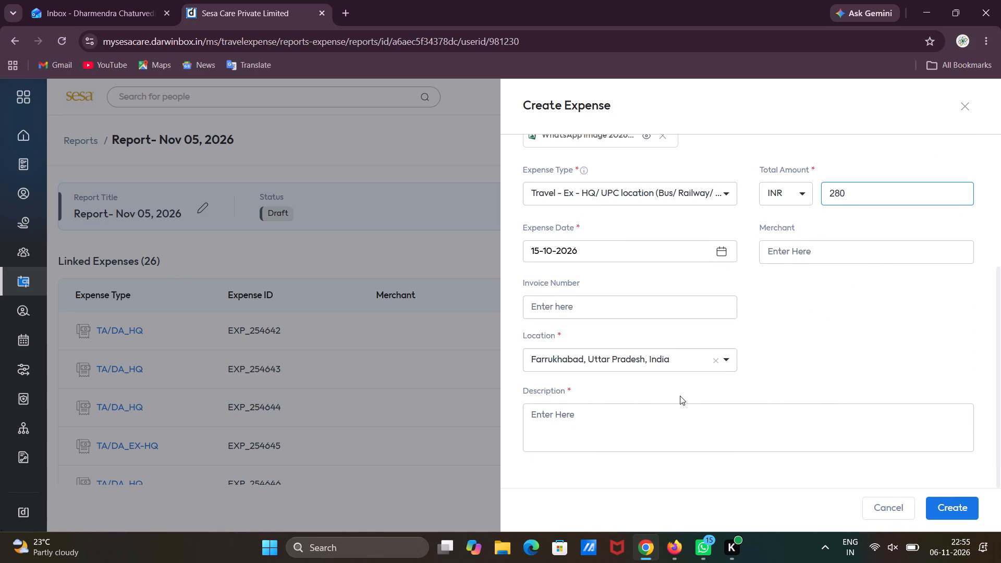
pyautogui.moveTo(680, 396); pyautogui.dragTo(658, 412)
pyautogui.click(658, 412)
pyautogui.write('KAN;')
pyautogui.press('BackSpace')
pyautogui.write('PUR TO FARRUKHABAD')
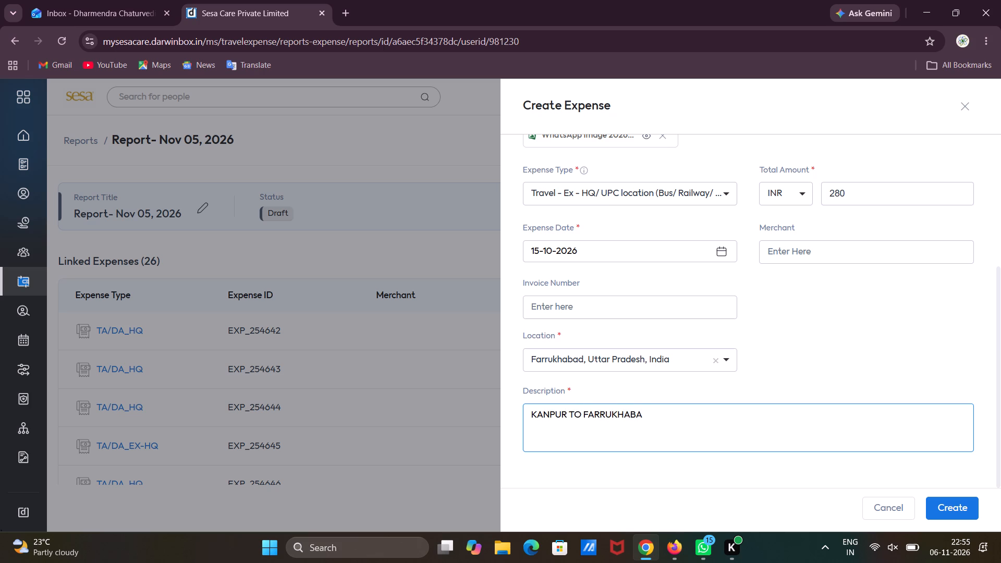
pyautogui.scroll(3, 658, 412)
pyautogui.click(947, 504)
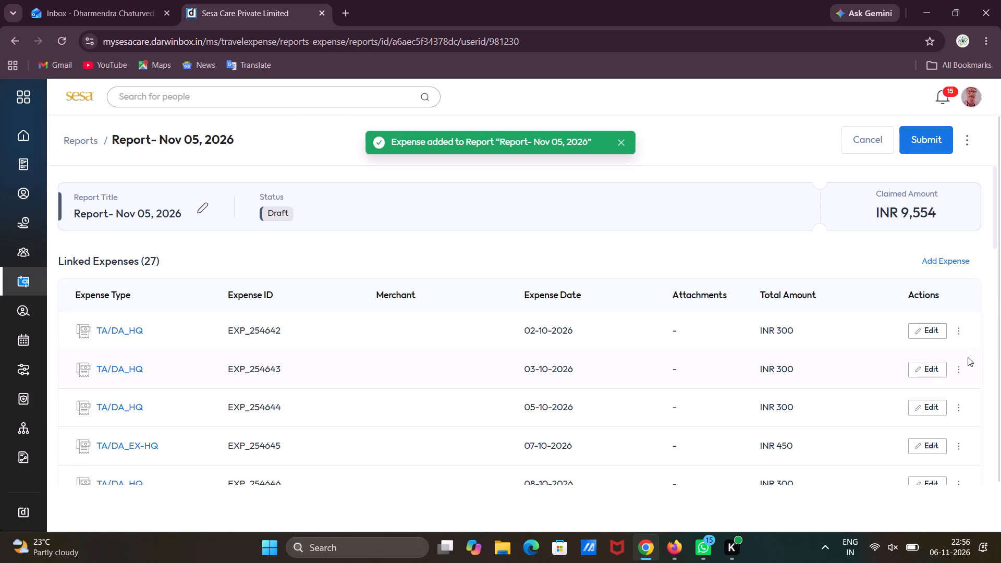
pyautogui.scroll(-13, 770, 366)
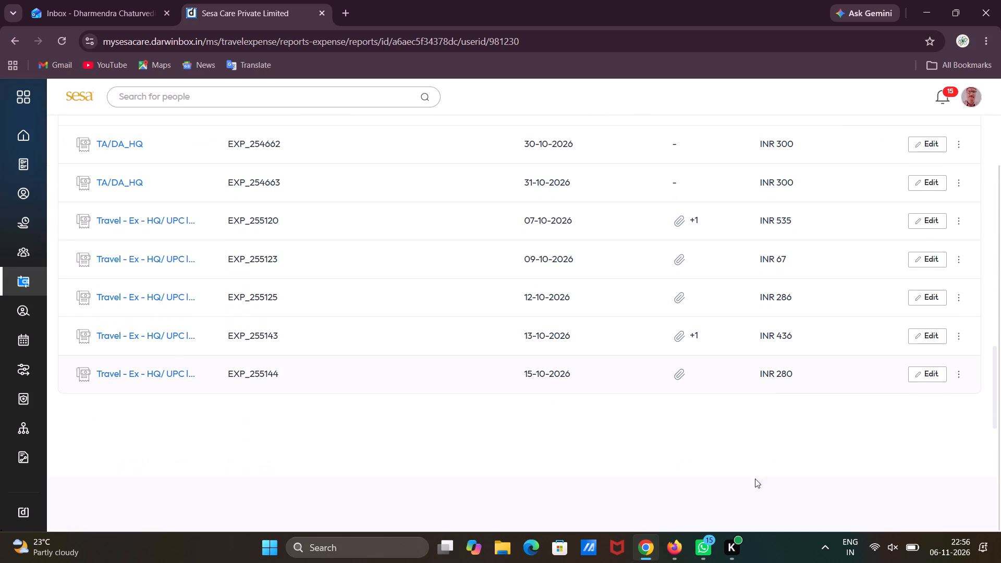
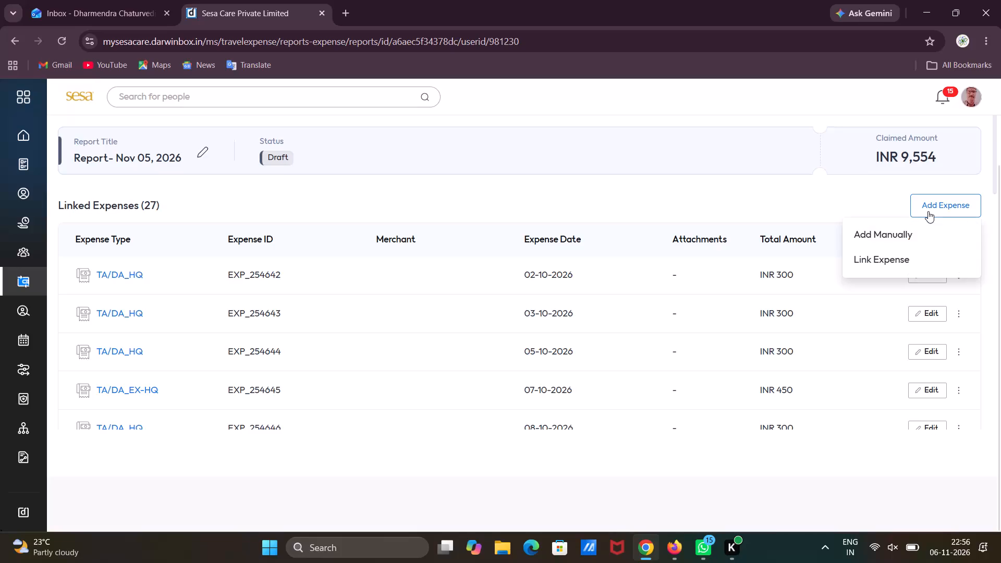
# Add a new expense of type Travel - Ex - HQ/ UPC location to the report, dated 21-10-2026.
pyautogui.click(891, 228)
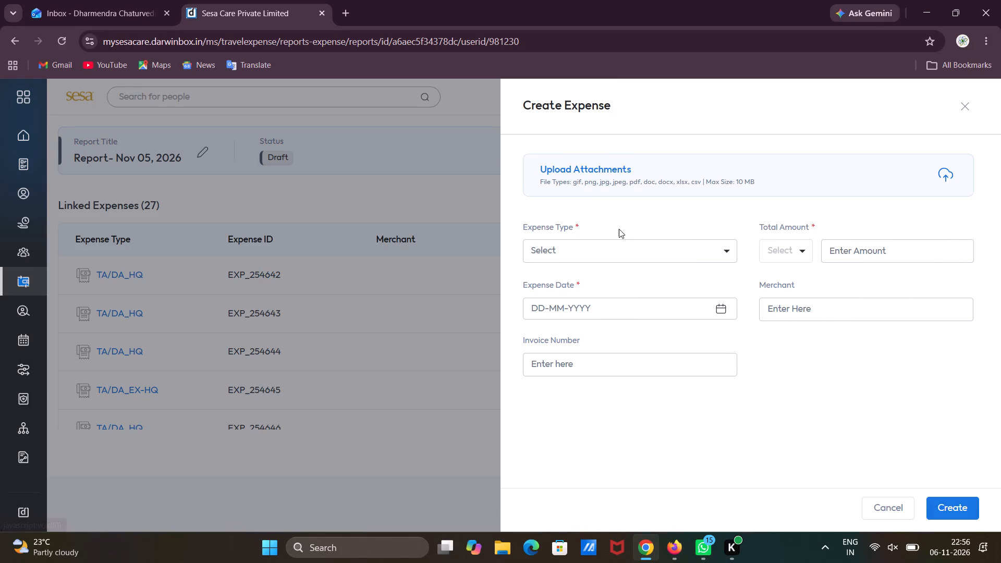
pyautogui.moveTo(614, 237); pyautogui.dragTo(610, 244)
pyautogui.click(610, 244)
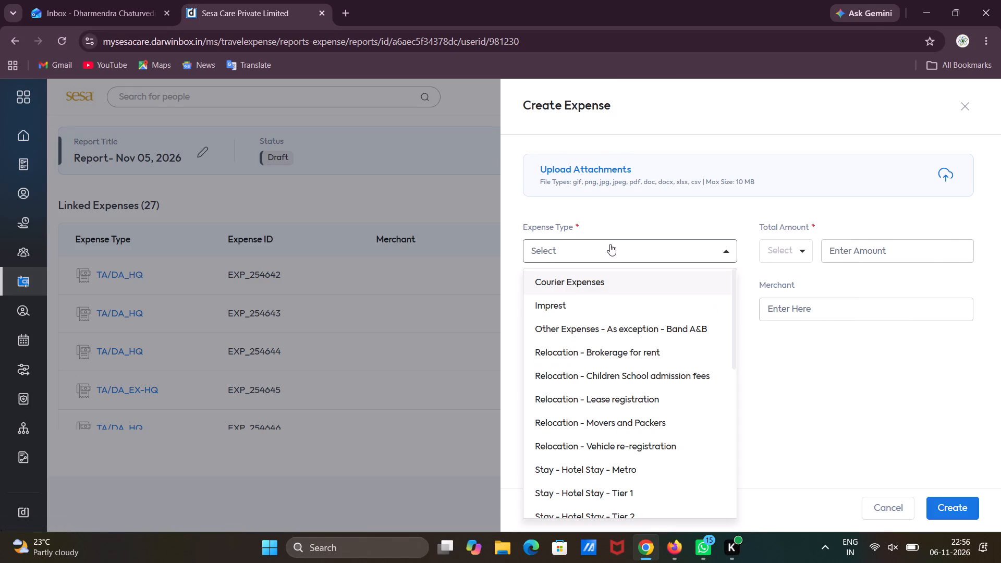
pyautogui.write('UPC')
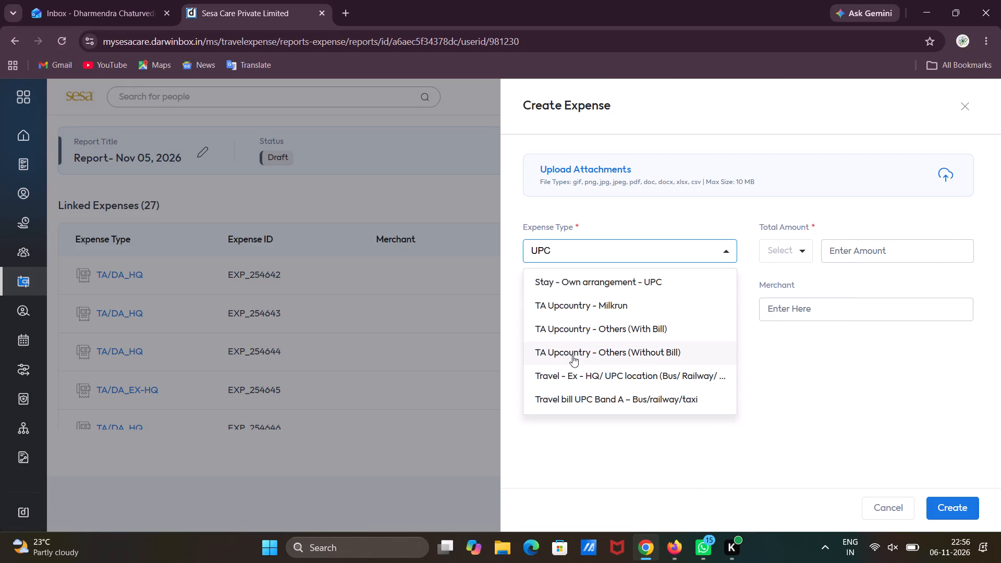
pyautogui.click(579, 384)
pyautogui.click(568, 310)
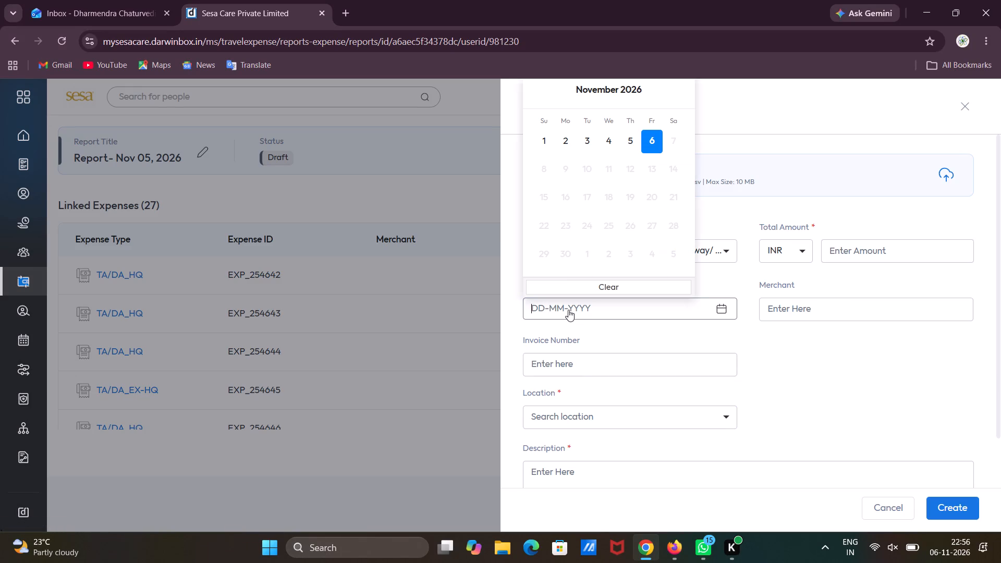
pyautogui.click(544, 93)
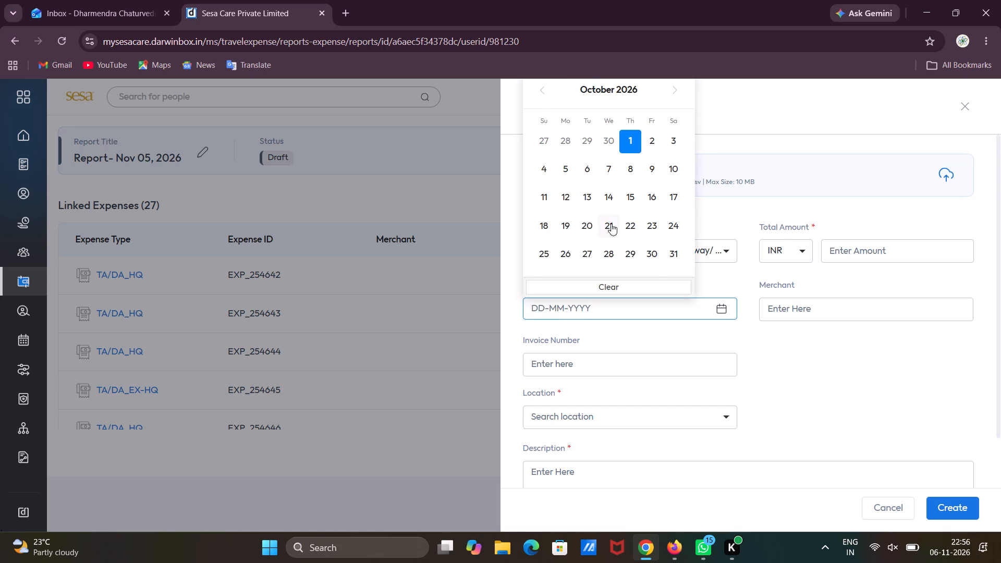
pyautogui.click(613, 224)
pyautogui.click(864, 253)
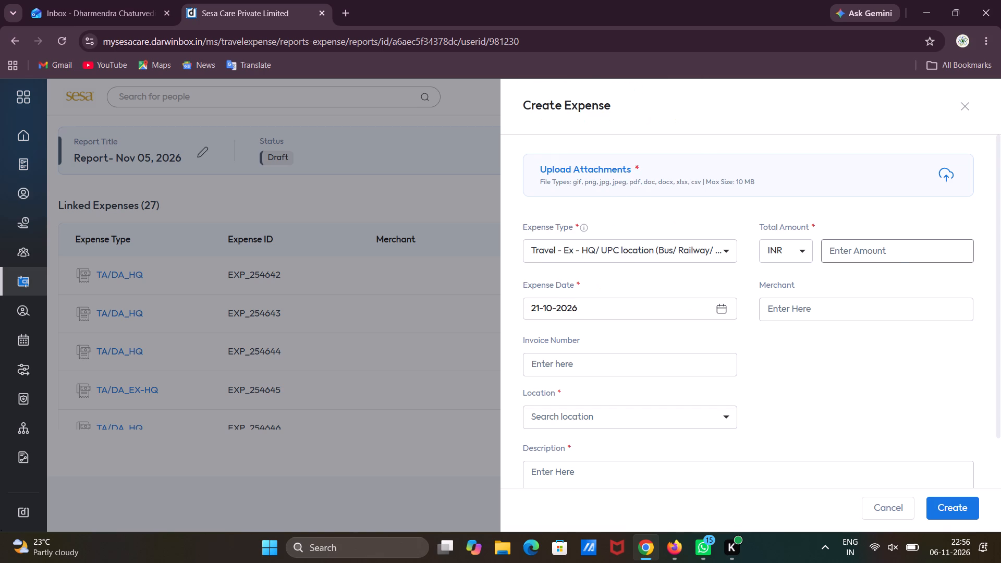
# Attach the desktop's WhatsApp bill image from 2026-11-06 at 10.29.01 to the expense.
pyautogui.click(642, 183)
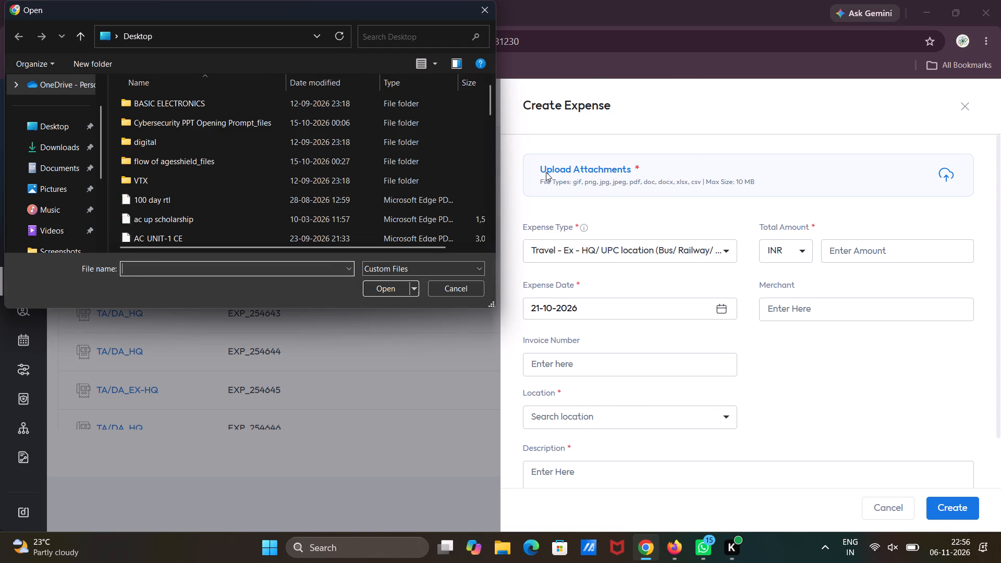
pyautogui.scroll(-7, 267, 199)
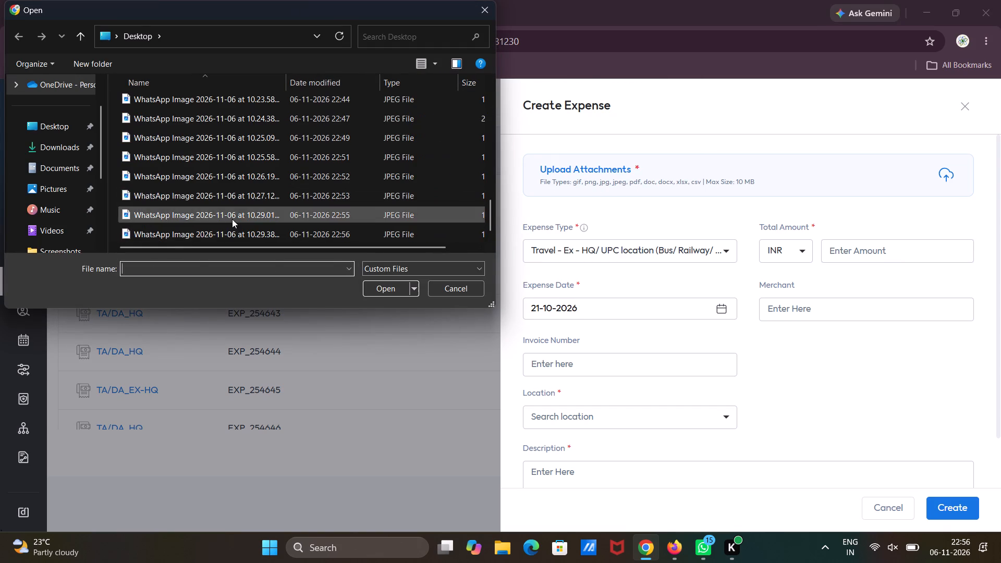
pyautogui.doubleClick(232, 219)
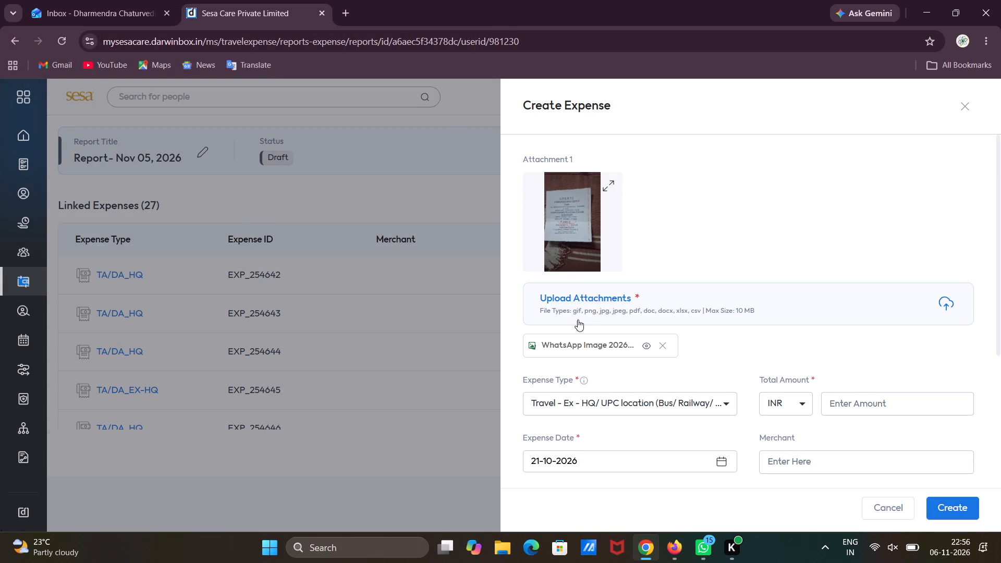
# Attach the desktop's WhatsApp bill image from 2026-11-06 at 10.29.38 to the expense.
pyautogui.click(577, 308)
pyautogui.scroll(-14, 313, 206)
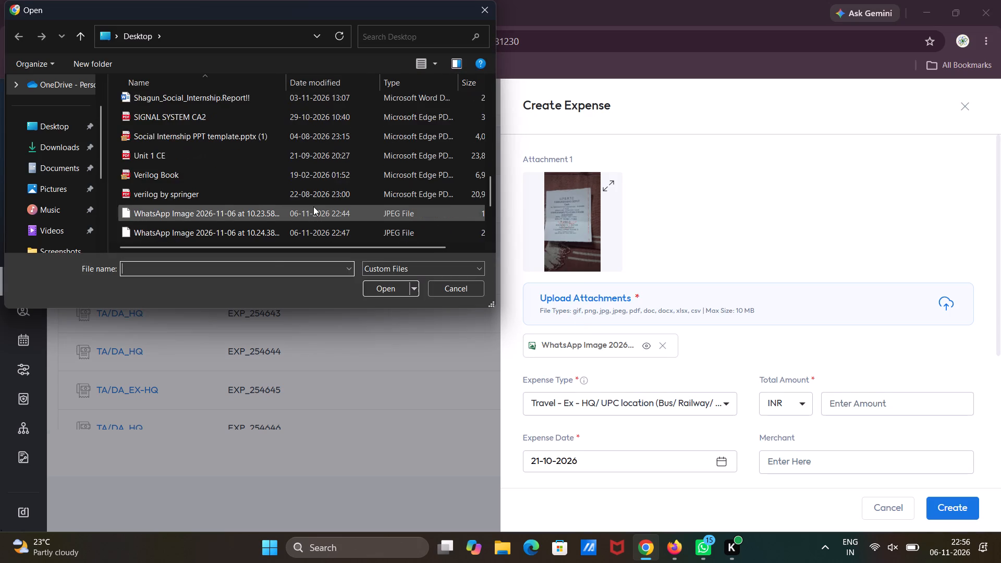
pyautogui.doubleClick(292, 229)
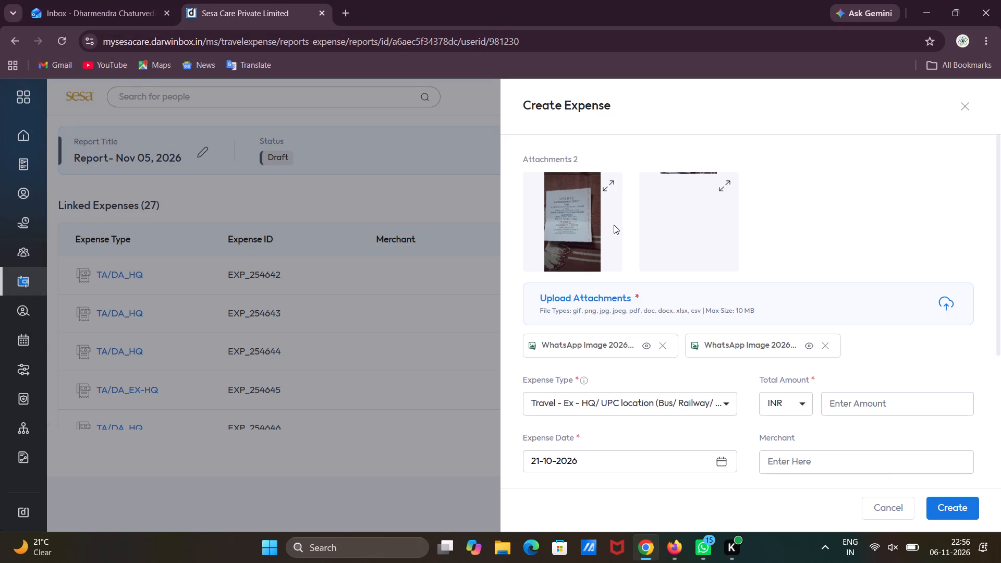
# Inspect both attached bill images and remove the first one, the single-ticket image dated 15-10-2026.
pyautogui.moveTo(608, 223); pyautogui.dragTo(597, 234)
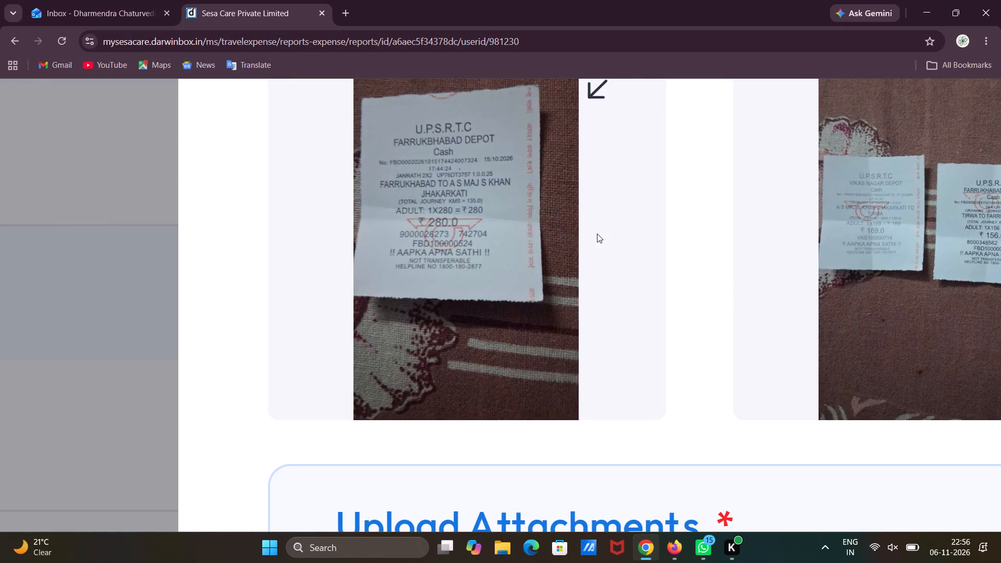
pyautogui.moveTo(597, 234); pyautogui.dragTo(572, 250)
pyautogui.scroll(2, 572, 250)
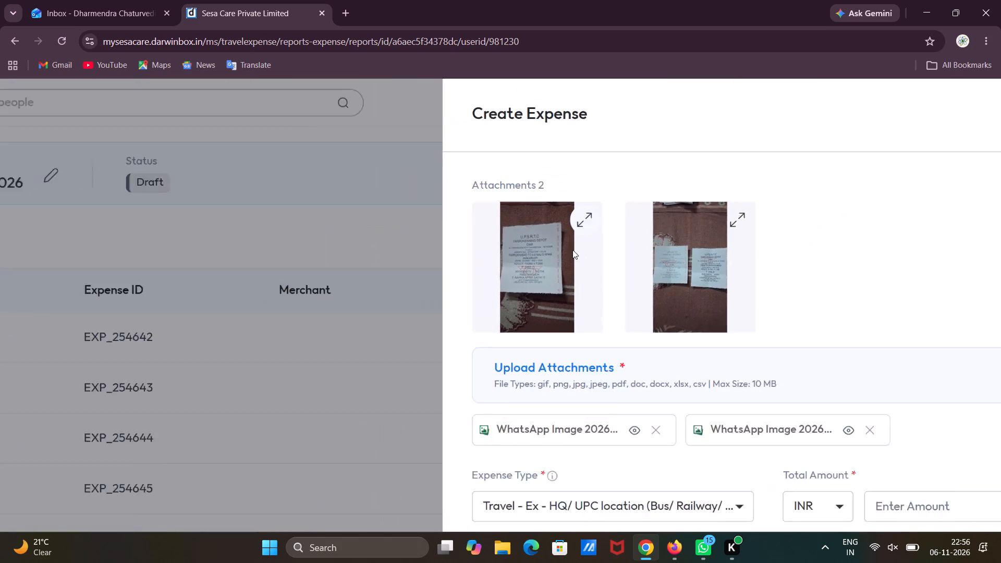
pyautogui.click(661, 344)
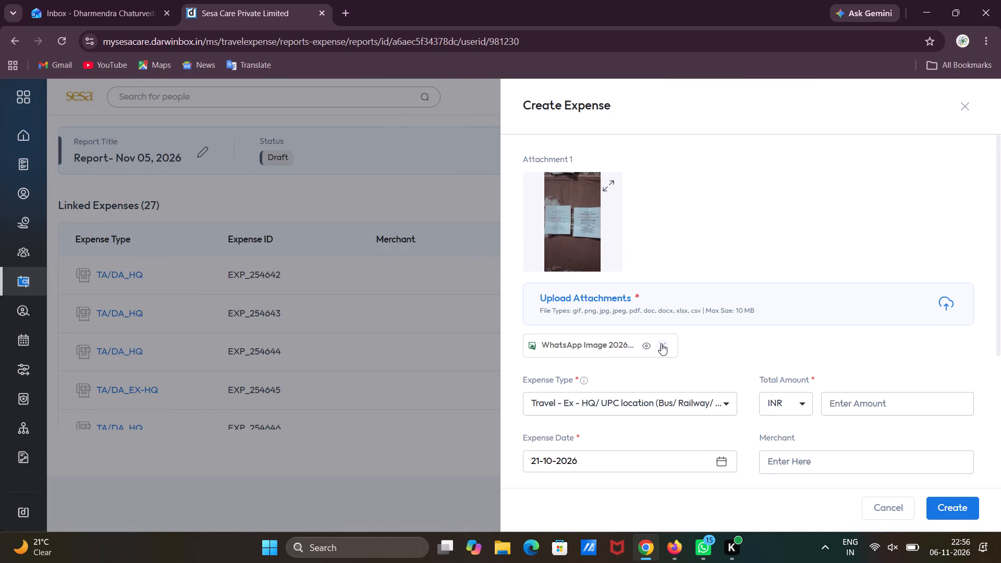
# Read the fares on the two attached bus tickets and set the expense's total amount to INR 325.
pyautogui.click(593, 234)
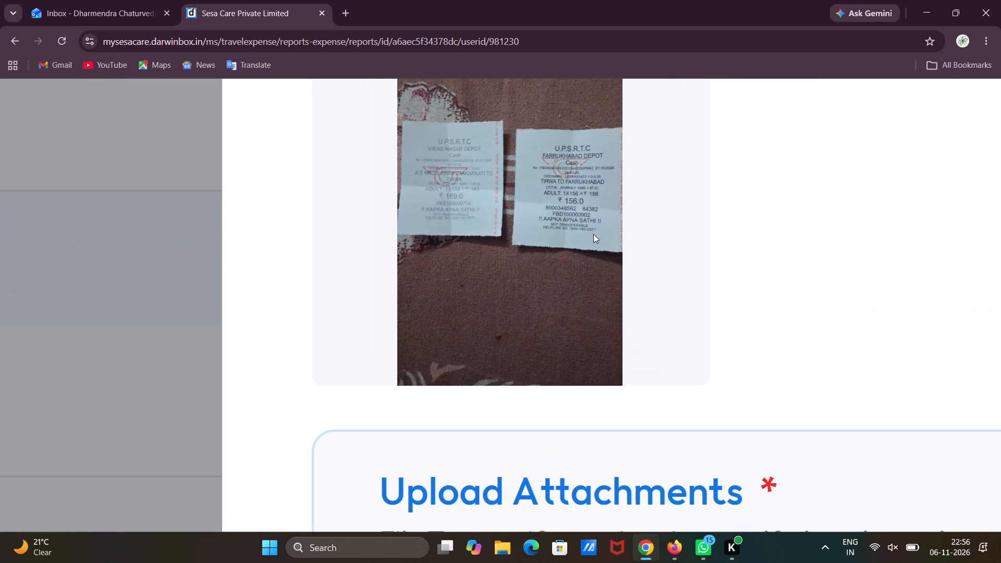
pyautogui.scroll(1, 593, 234)
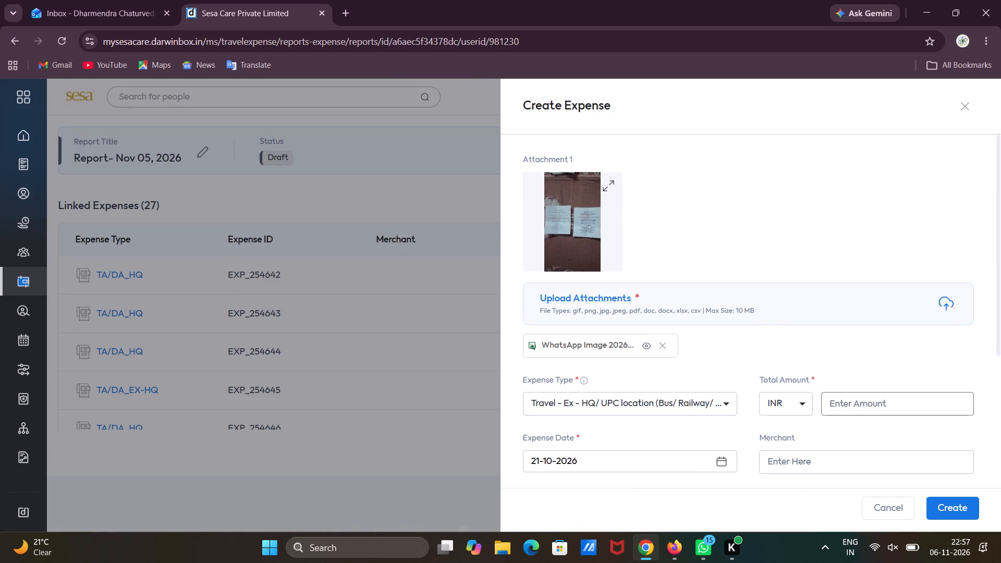
pyautogui.click(848, 408)
pyautogui.write('325')
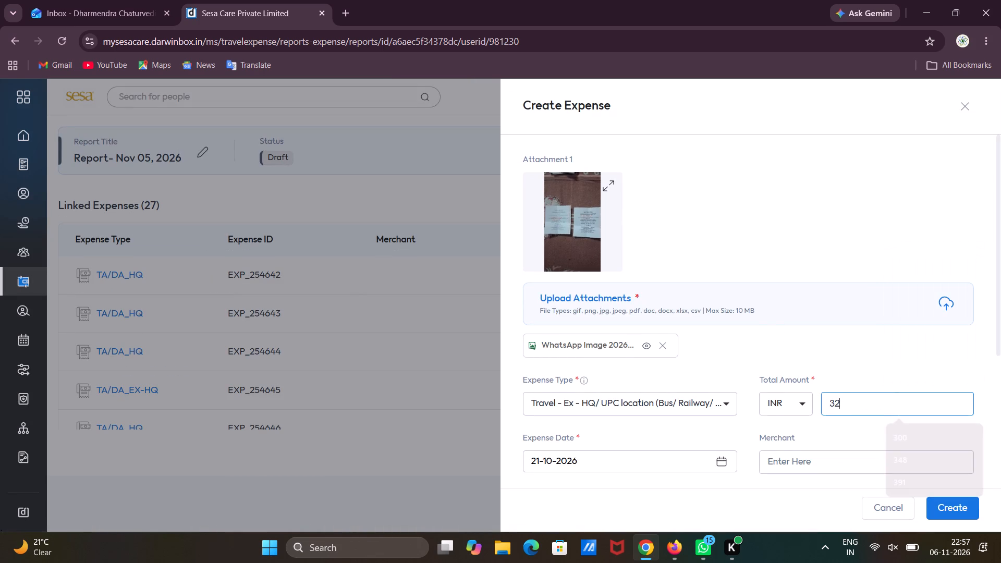
# Open the expense's location search and check the attached bus tickets for the destination.
pyautogui.scroll(-4, 850, 320)
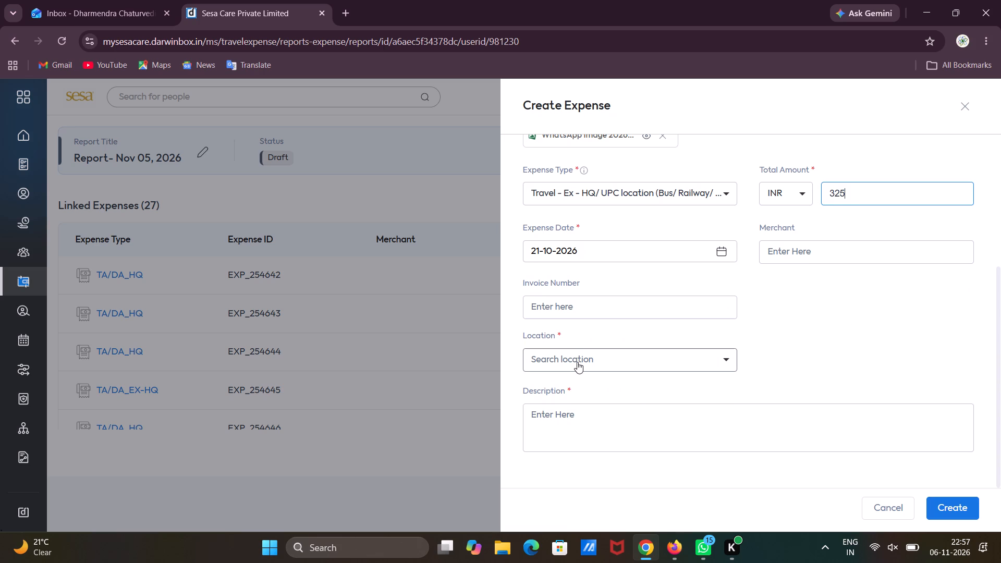
pyautogui.click(577, 362)
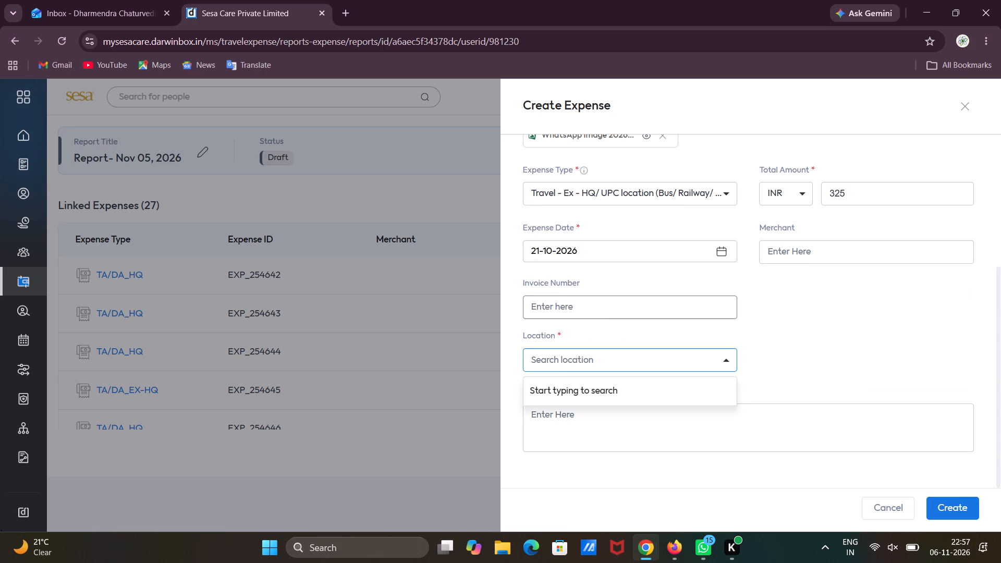
pyautogui.scroll(7, 612, 310)
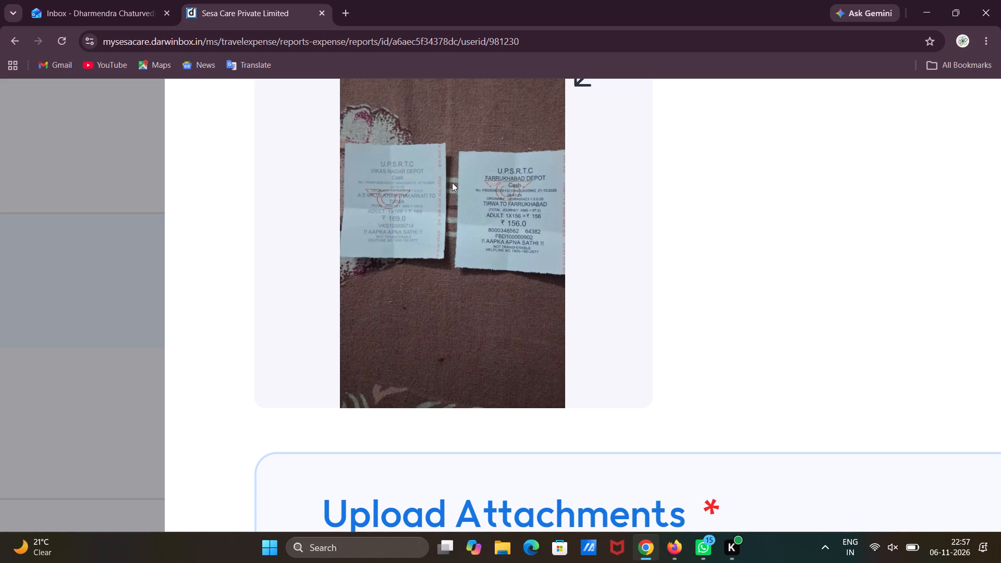
pyautogui.hscroll(1, 452, 182)
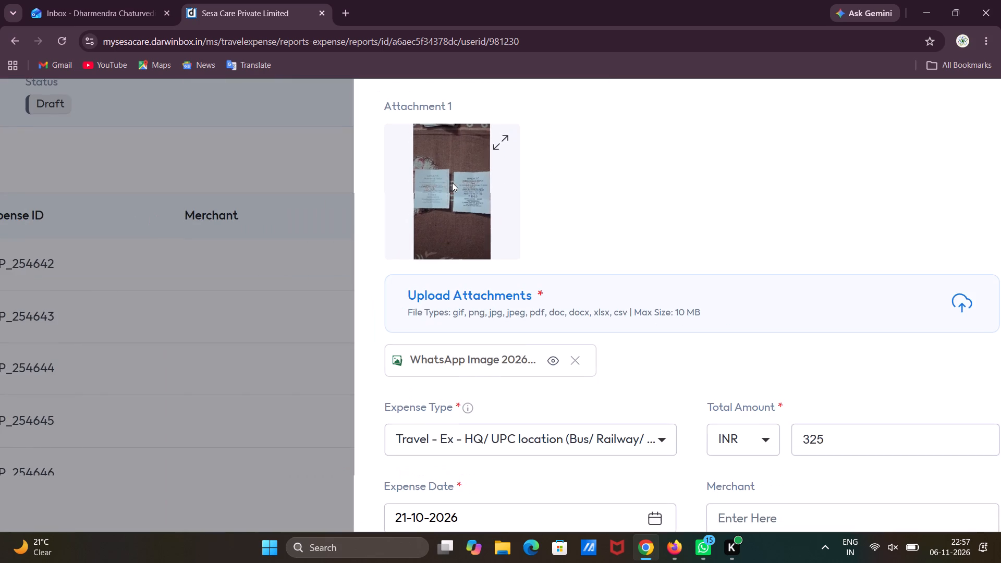
pyautogui.scroll(-6, 595, 464)
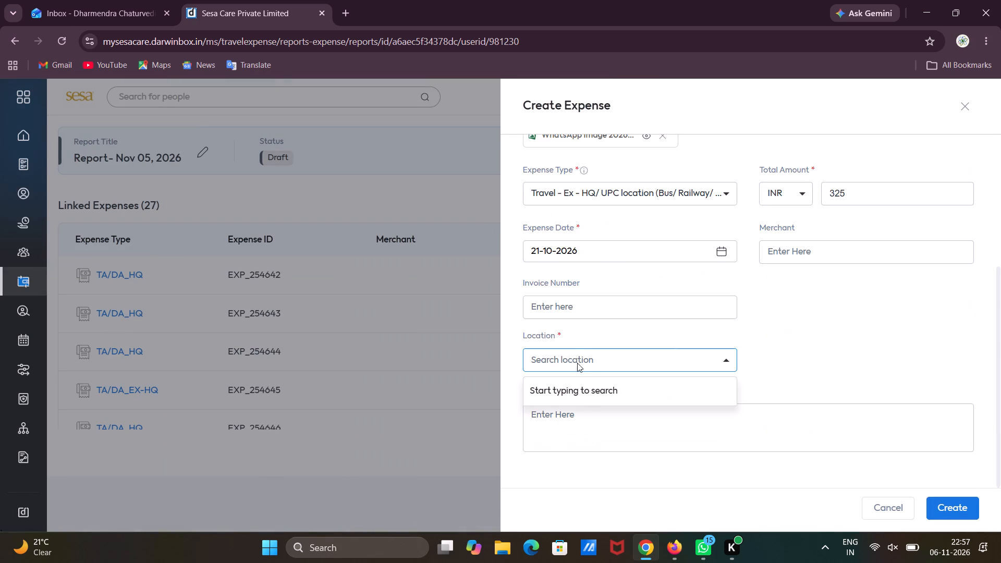
# Search for FARRU and set the expense's location to Farrukhabad, Uttar Pradesh, India.
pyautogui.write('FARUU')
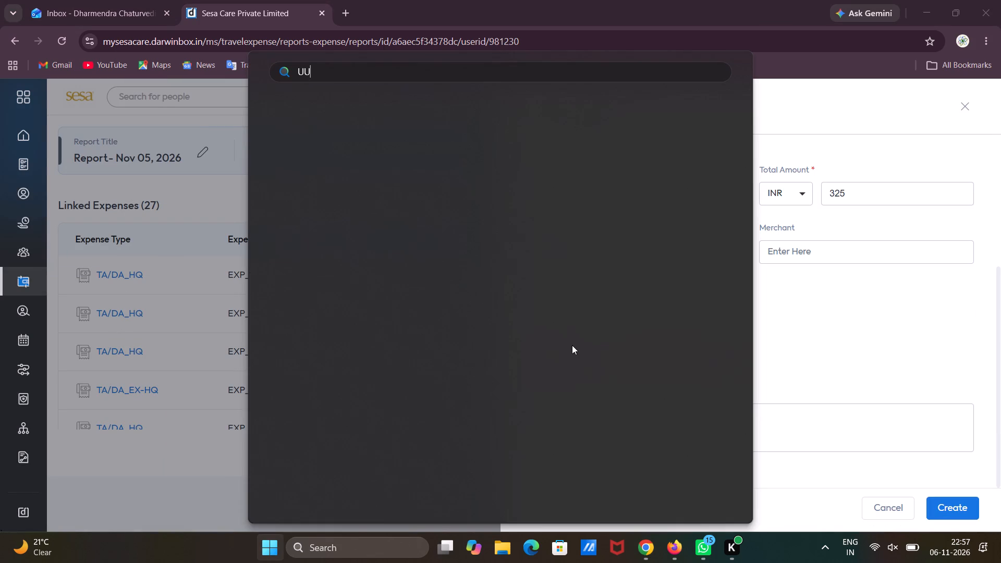
pyautogui.click(785, 325)
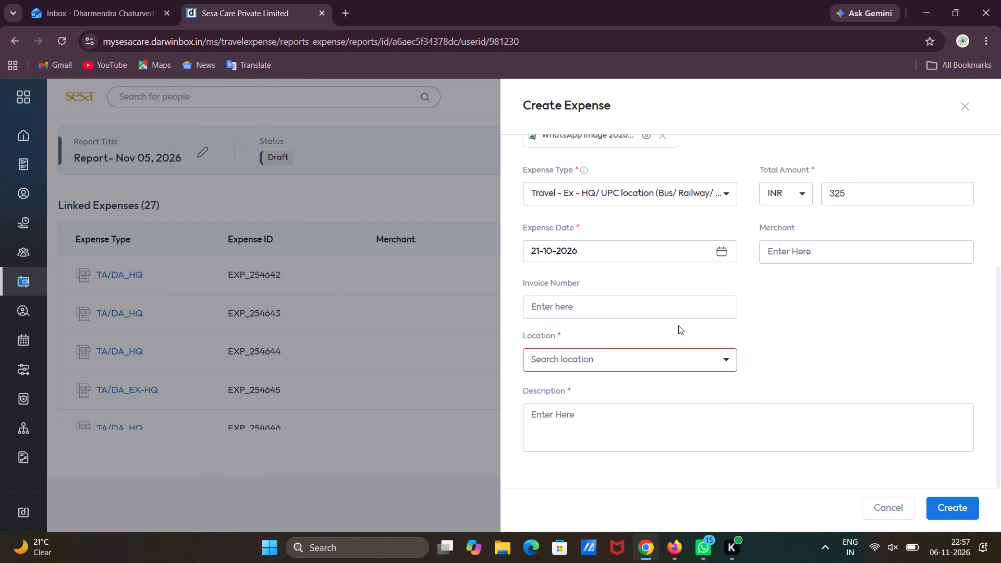
pyautogui.click(588, 353)
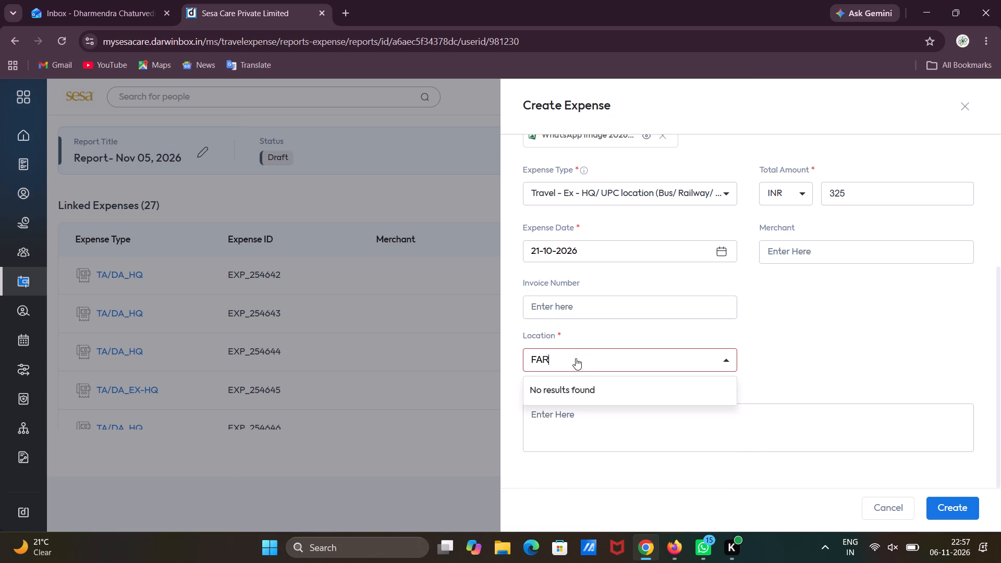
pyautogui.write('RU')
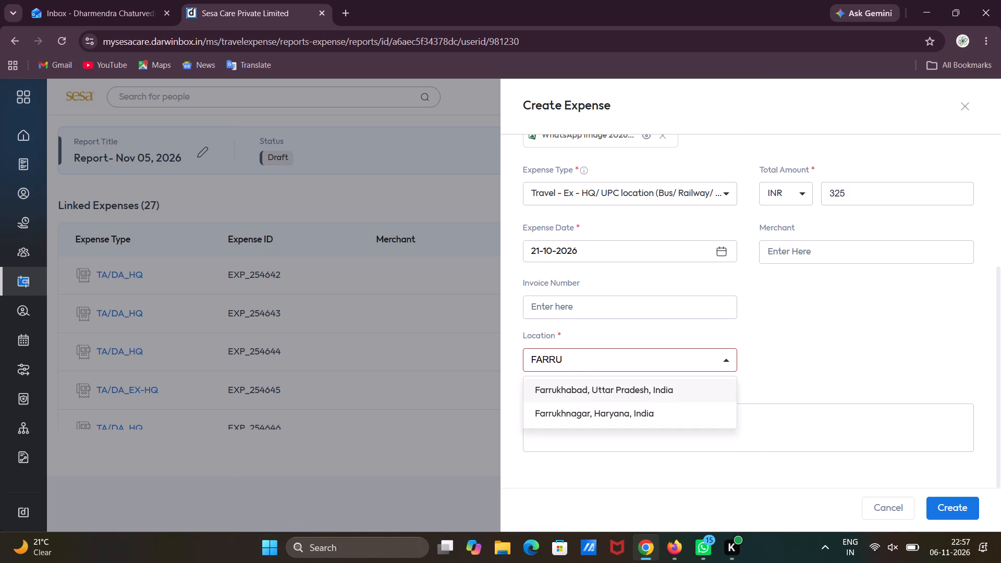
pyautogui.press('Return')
# Open the expense's description for entry and check the attached bus tickets for the journey details.
pyautogui.scroll(-1, 692, 306)
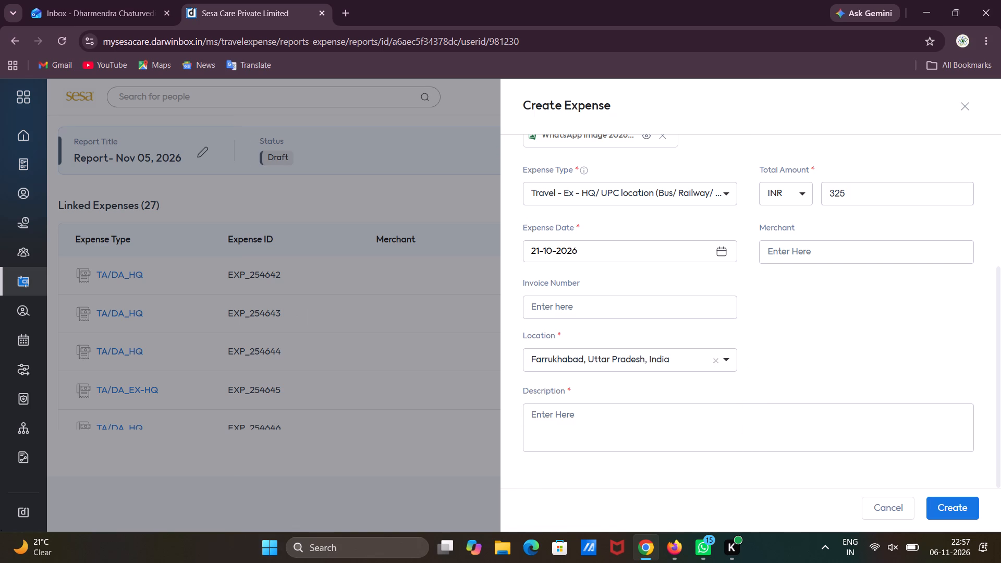
pyautogui.scroll(-1, 692, 306)
pyautogui.click(574, 422)
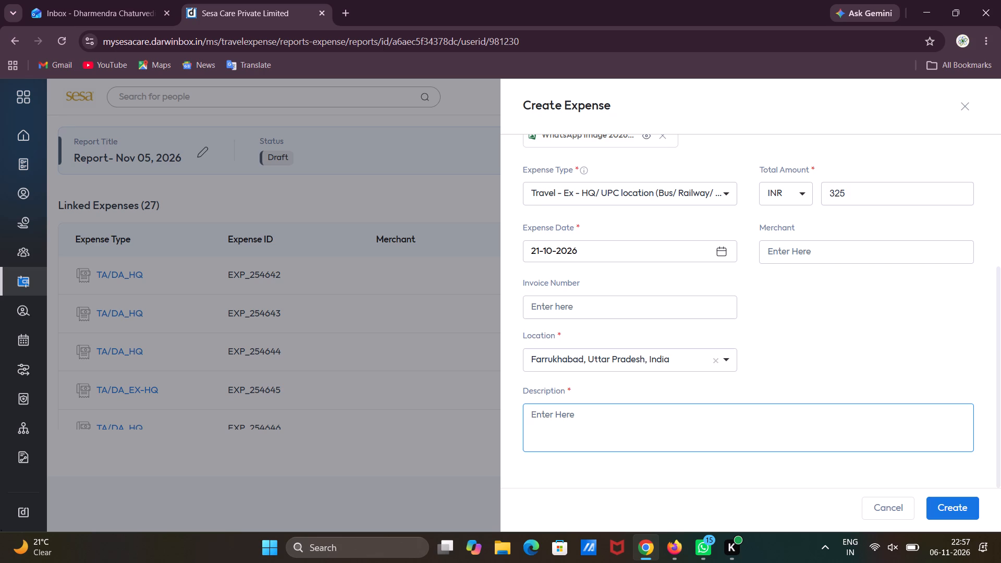
pyautogui.scroll(5, 638, 309)
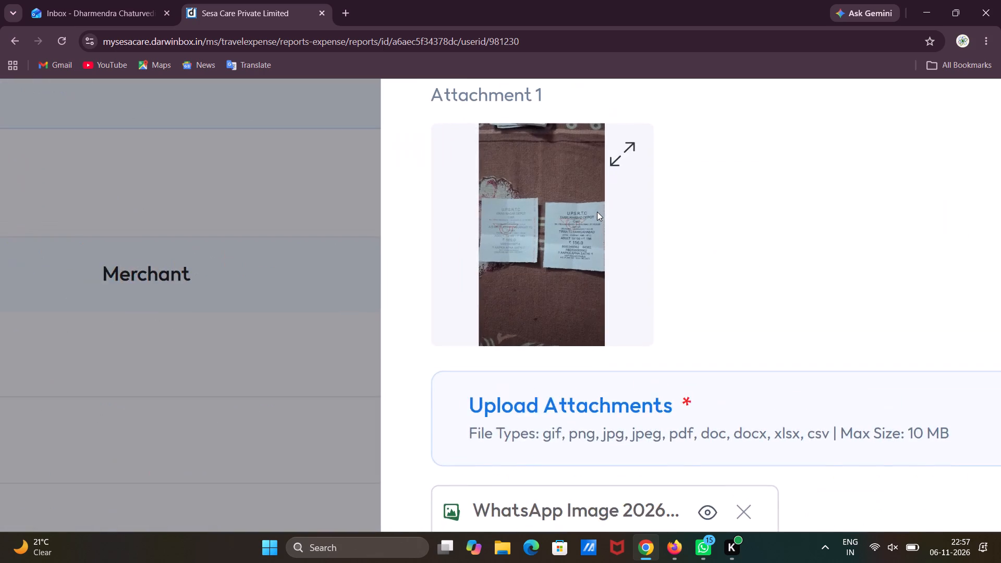
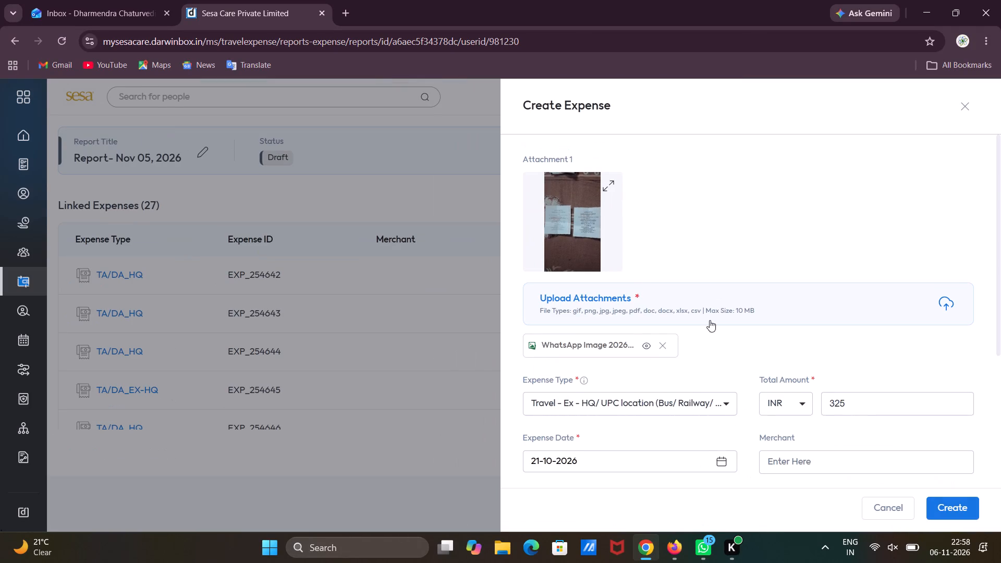
# Read the route on the attached bus tickets and enter the expense description KANPUR TO TIRWA AND TIRWA TO FARRUKHABAD.
pyautogui.scroll(-6, 710, 320)
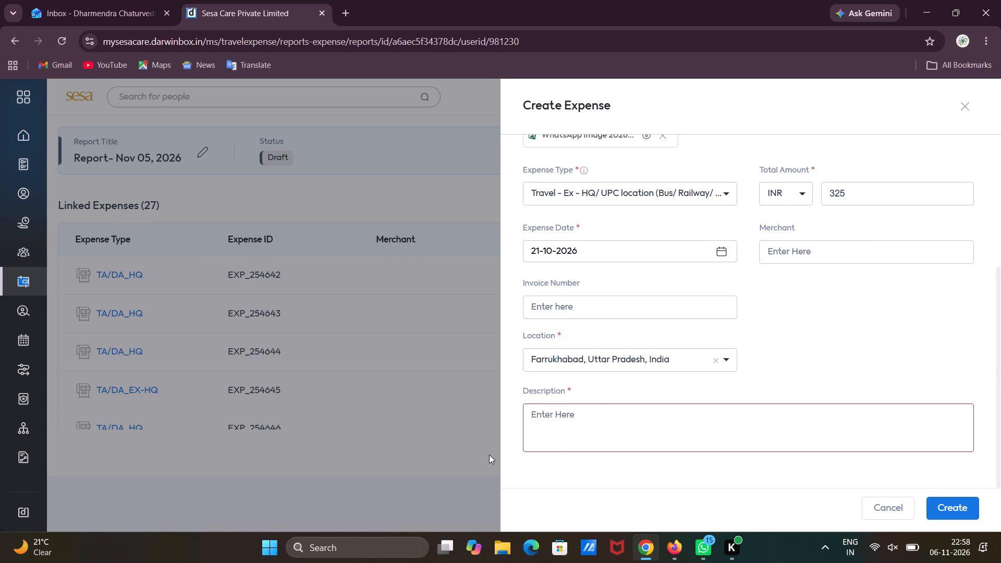
pyautogui.scroll(5, 596, 394)
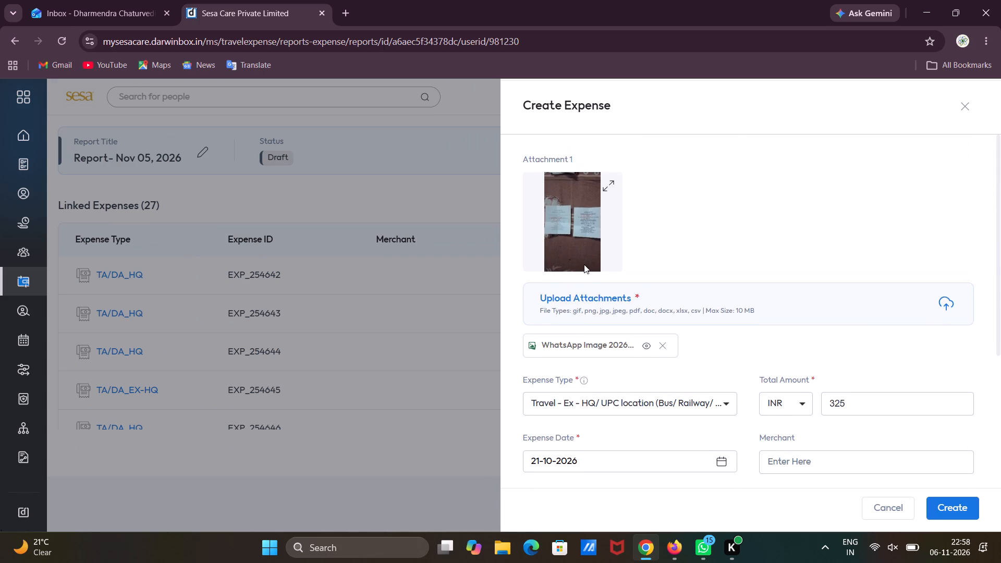
pyautogui.moveTo(584, 264); pyautogui.dragTo(582, 348)
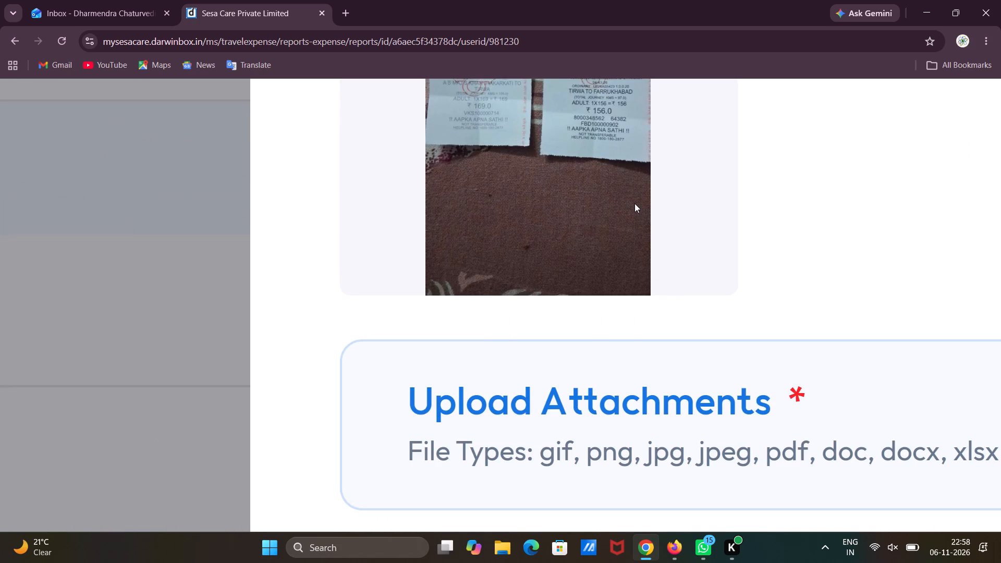
pyautogui.scroll(2, 634, 203)
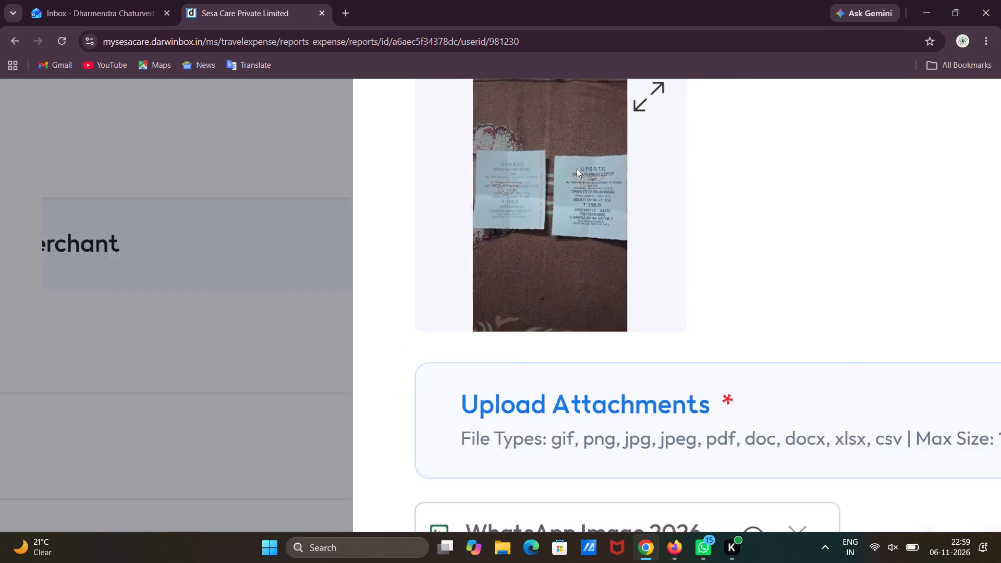
pyautogui.scroll(-6, 577, 168)
pyautogui.click(578, 465)
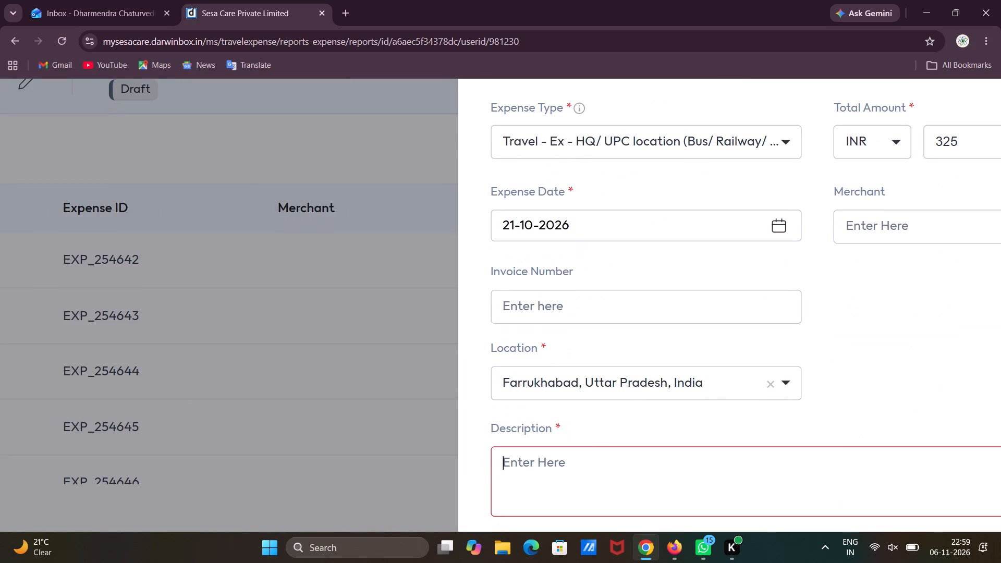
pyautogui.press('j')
pyautogui.press('BackSpace')
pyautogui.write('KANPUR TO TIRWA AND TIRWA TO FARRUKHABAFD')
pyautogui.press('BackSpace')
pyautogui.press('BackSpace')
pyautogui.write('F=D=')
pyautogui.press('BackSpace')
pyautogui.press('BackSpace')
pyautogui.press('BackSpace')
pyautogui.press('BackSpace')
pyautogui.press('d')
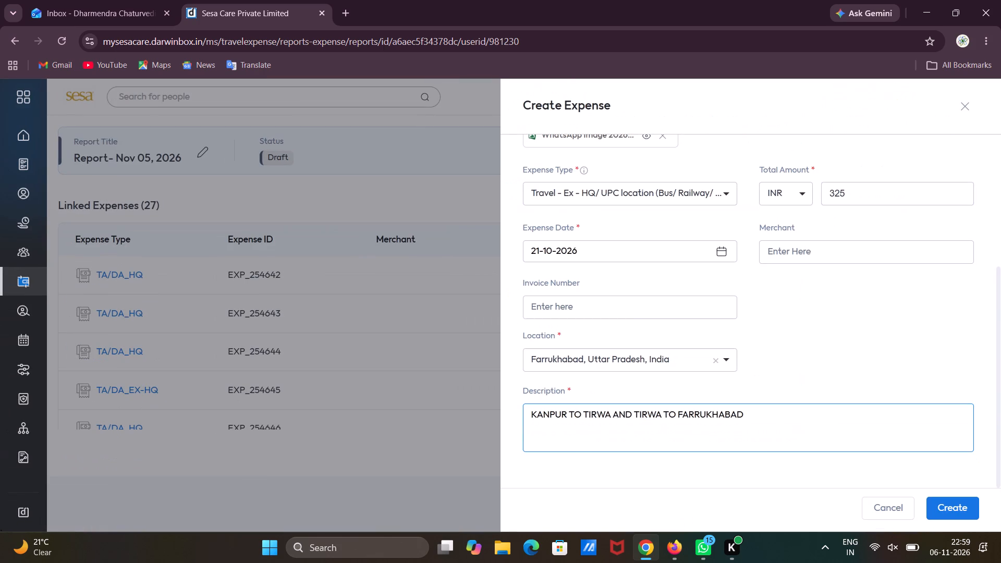
# Review the completed expense dated 21-10-2026 and create it in the report.
pyautogui.scroll(5, 632, 317)
pyautogui.scroll(-2, 716, 324)
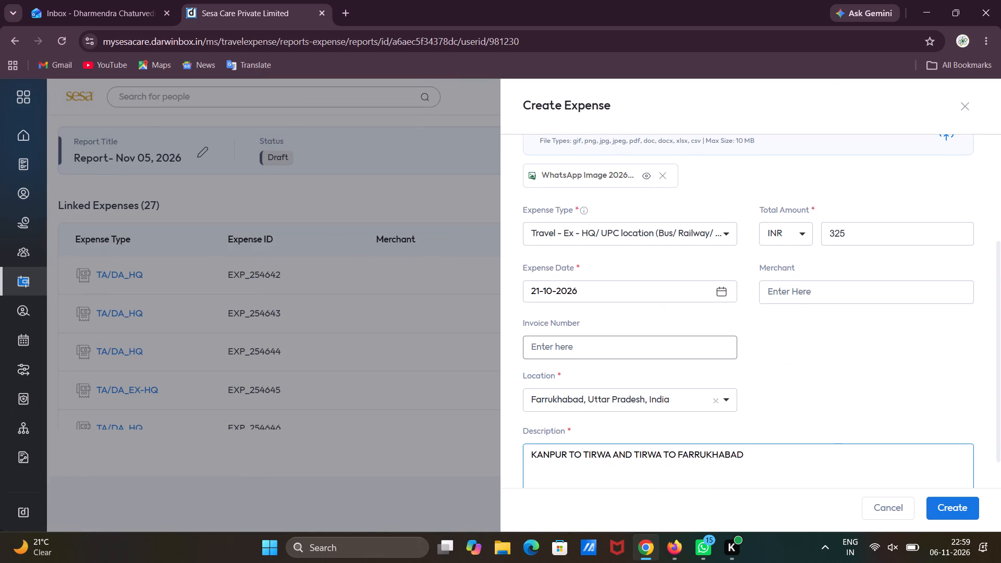
pyautogui.click(946, 508)
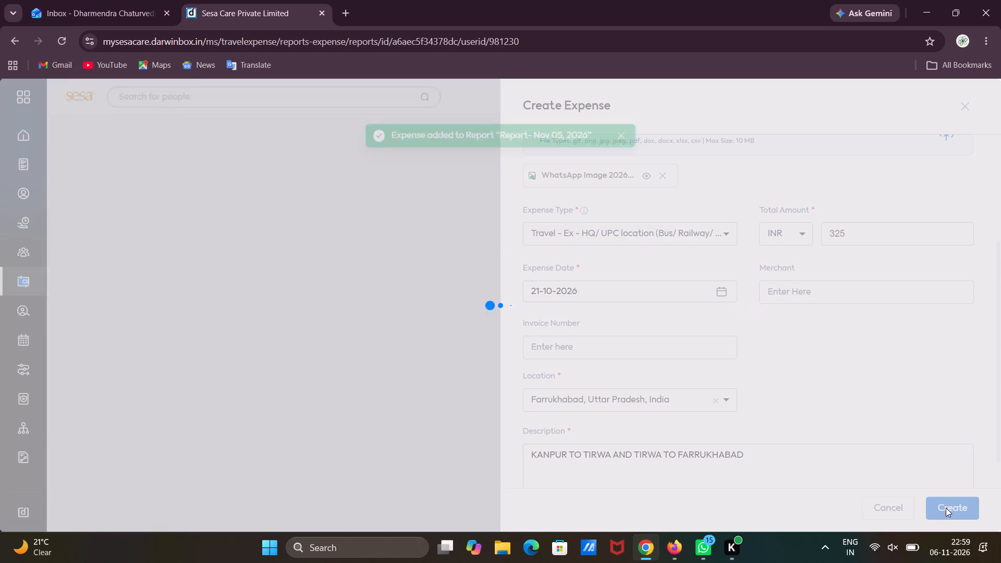
# Open the linked Travel - Ex - HQ expense dated 15-10-2026 for editing.
pyautogui.scroll(-8, 521, 337)
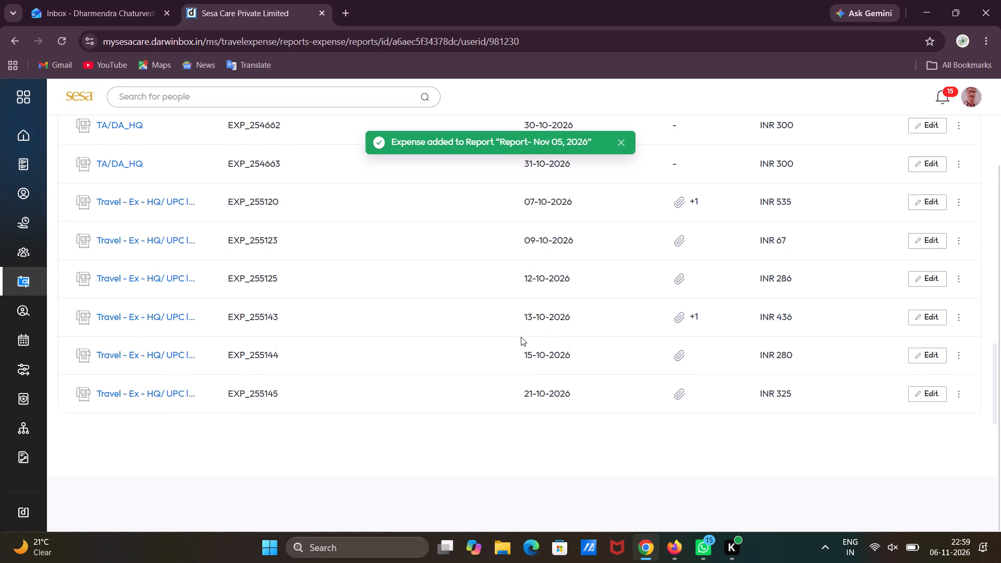
pyautogui.click(924, 339)
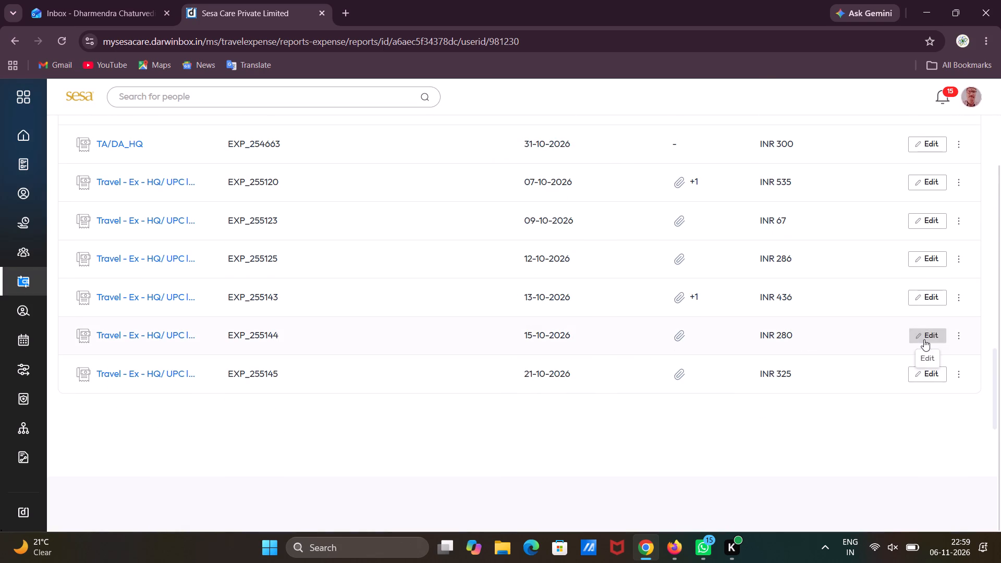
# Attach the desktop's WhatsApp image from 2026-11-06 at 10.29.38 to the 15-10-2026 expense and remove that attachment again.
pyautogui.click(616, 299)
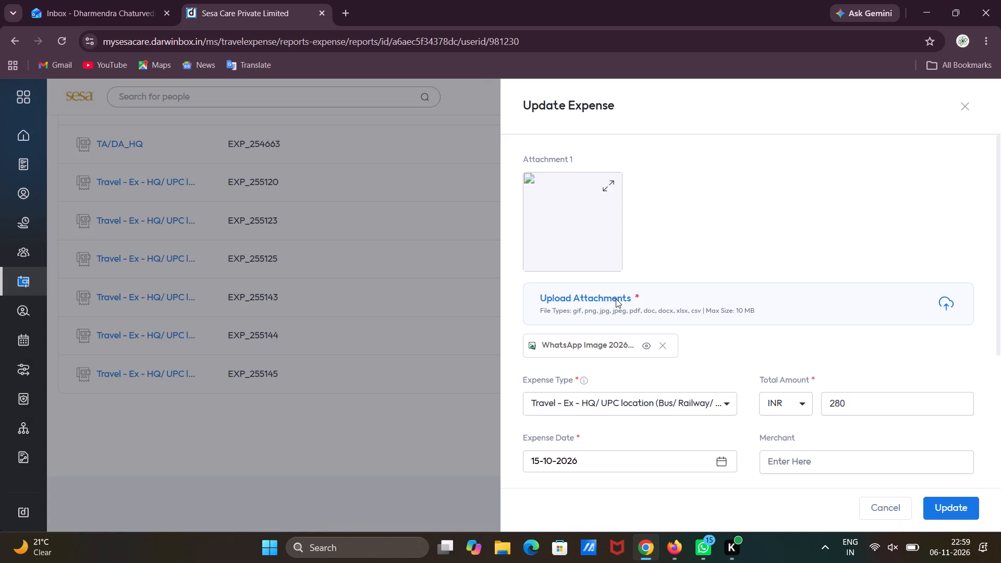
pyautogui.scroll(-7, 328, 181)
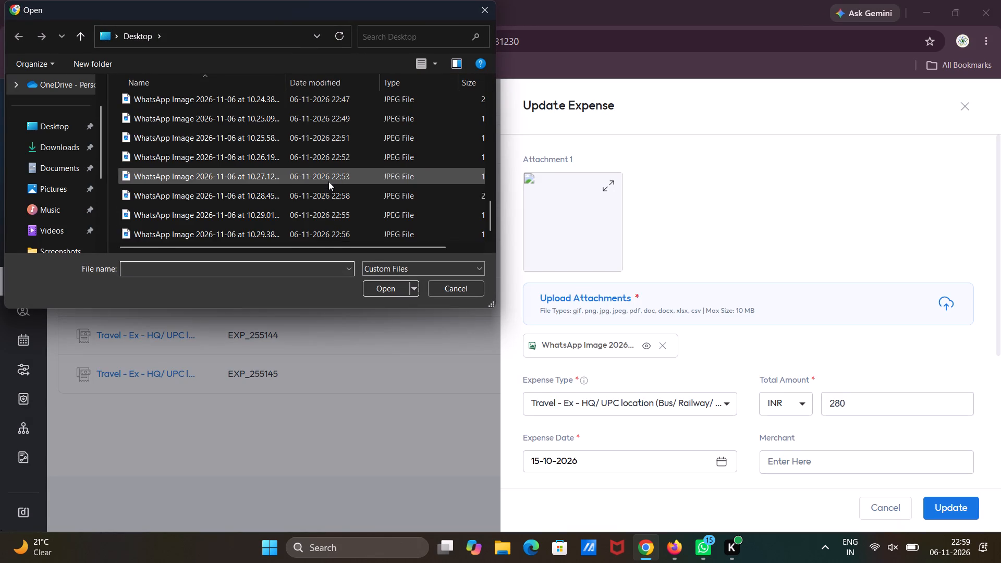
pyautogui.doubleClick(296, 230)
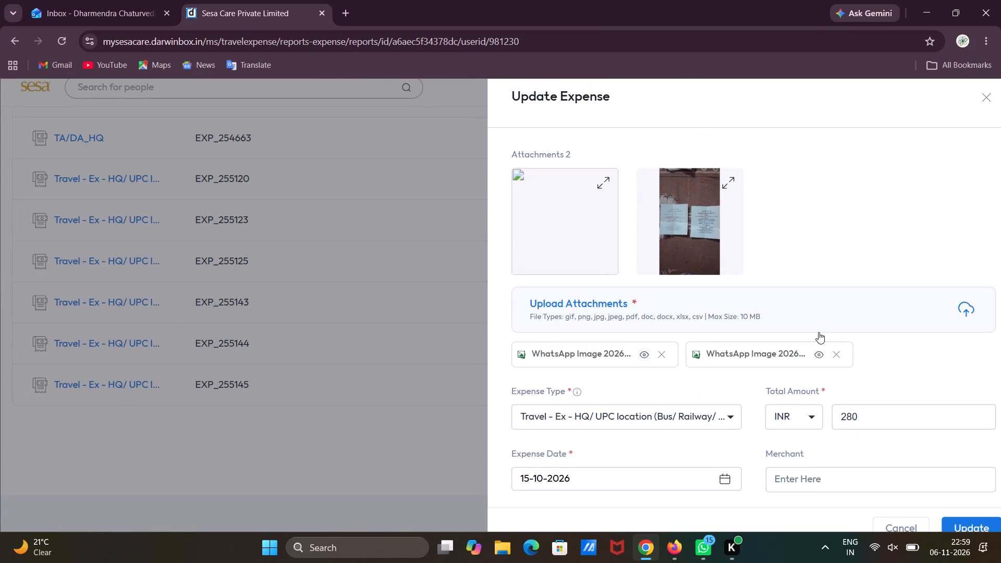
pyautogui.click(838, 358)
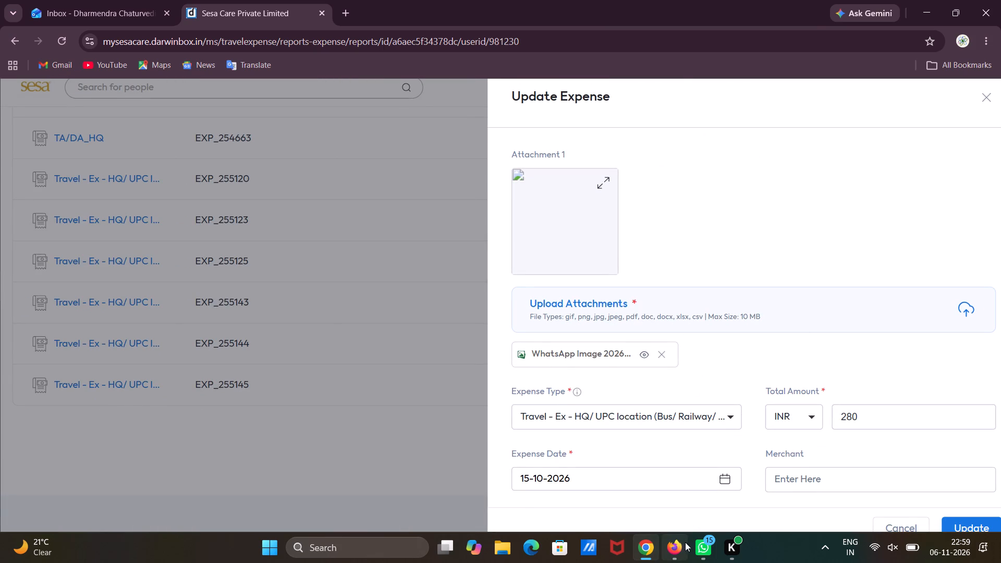
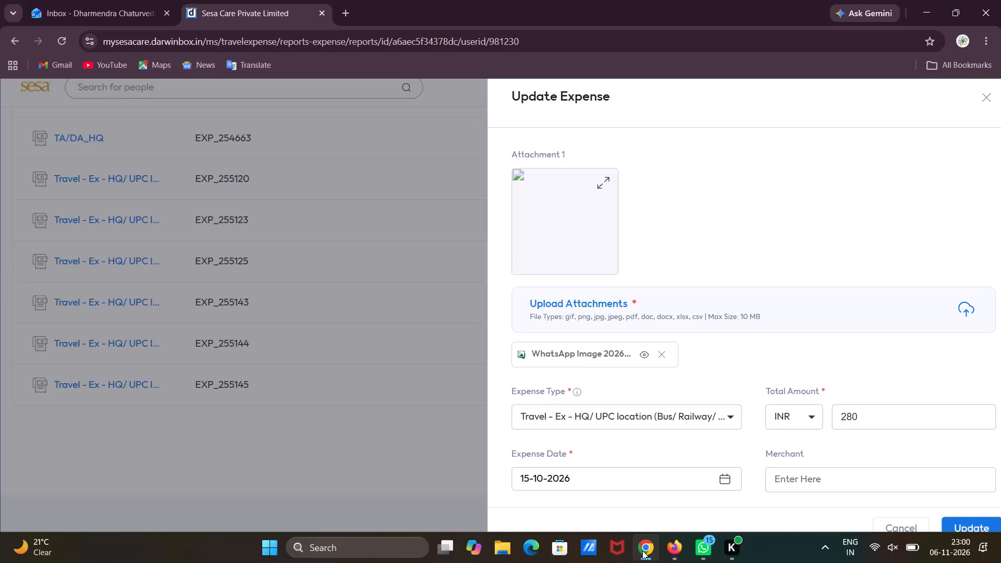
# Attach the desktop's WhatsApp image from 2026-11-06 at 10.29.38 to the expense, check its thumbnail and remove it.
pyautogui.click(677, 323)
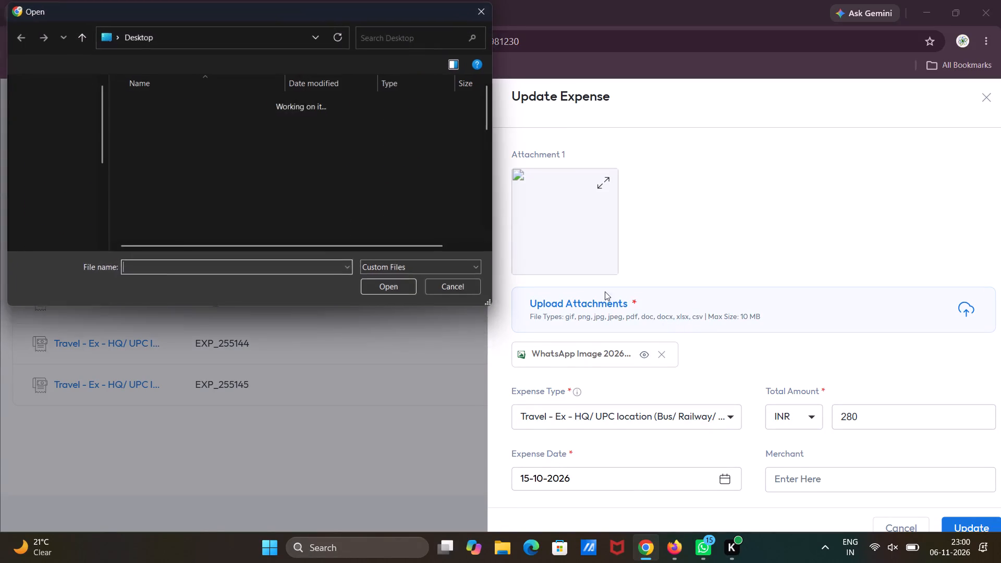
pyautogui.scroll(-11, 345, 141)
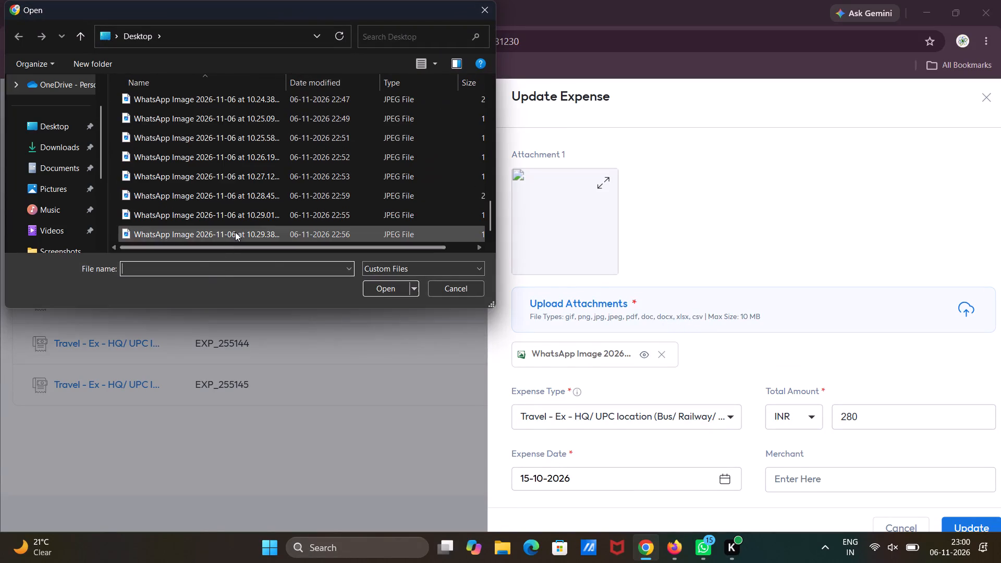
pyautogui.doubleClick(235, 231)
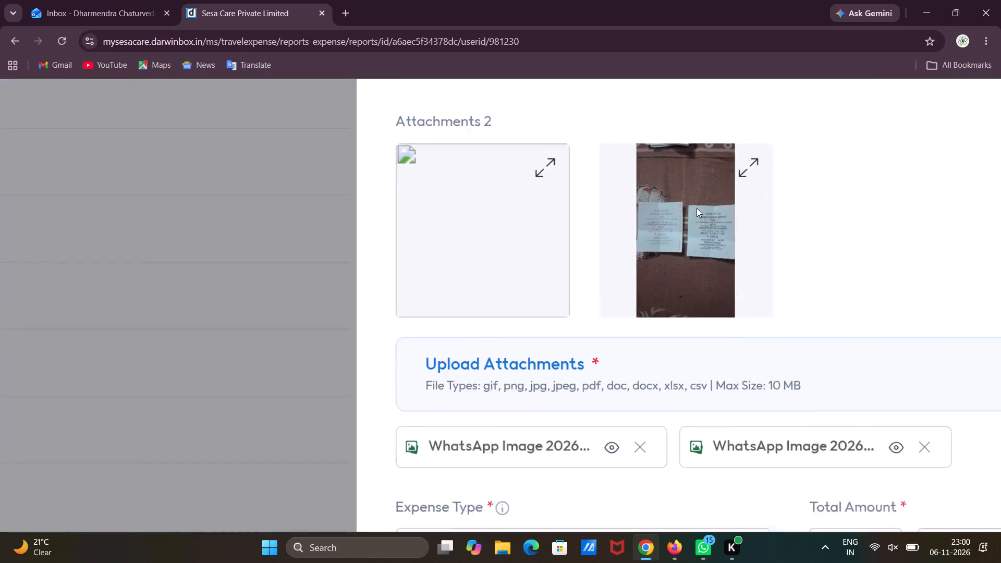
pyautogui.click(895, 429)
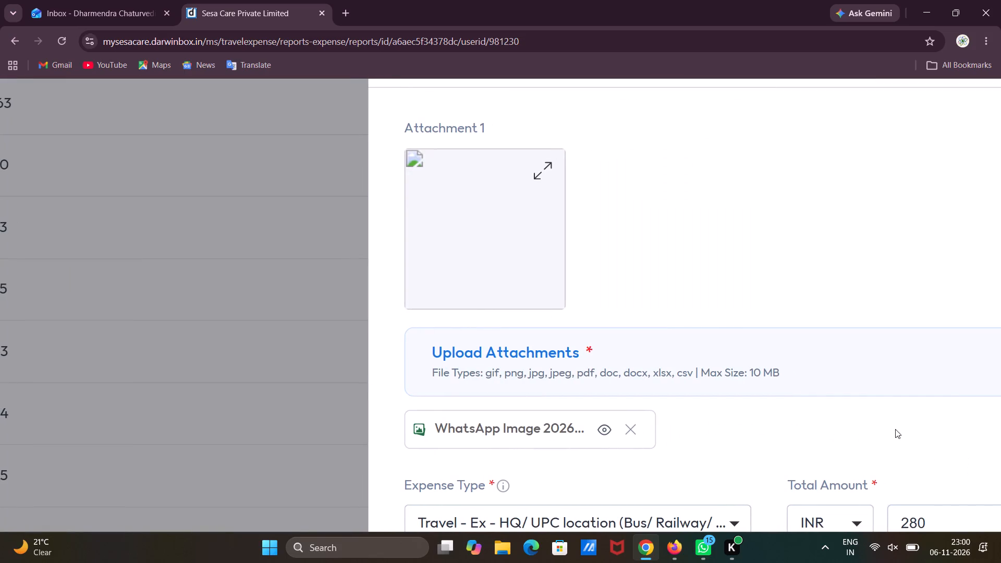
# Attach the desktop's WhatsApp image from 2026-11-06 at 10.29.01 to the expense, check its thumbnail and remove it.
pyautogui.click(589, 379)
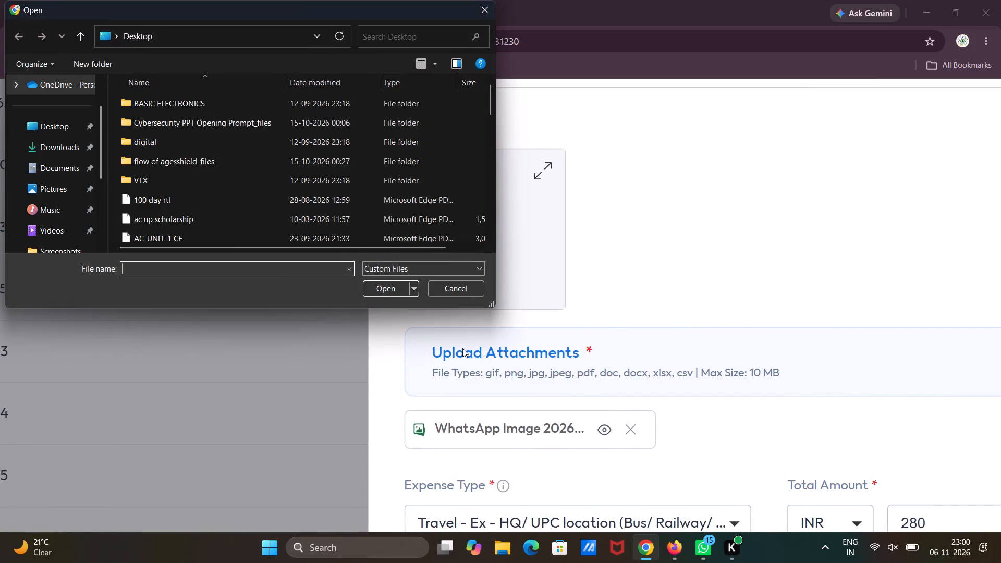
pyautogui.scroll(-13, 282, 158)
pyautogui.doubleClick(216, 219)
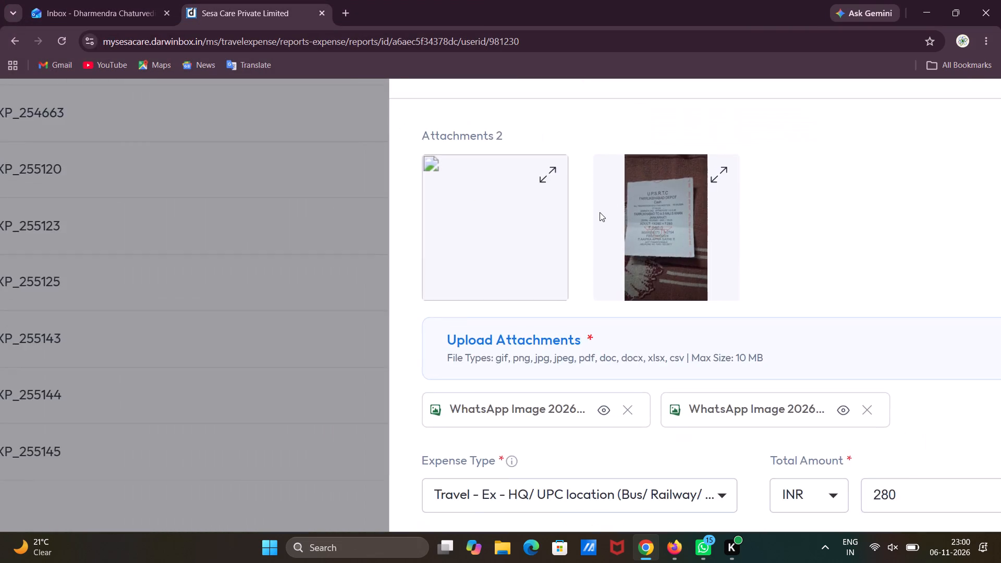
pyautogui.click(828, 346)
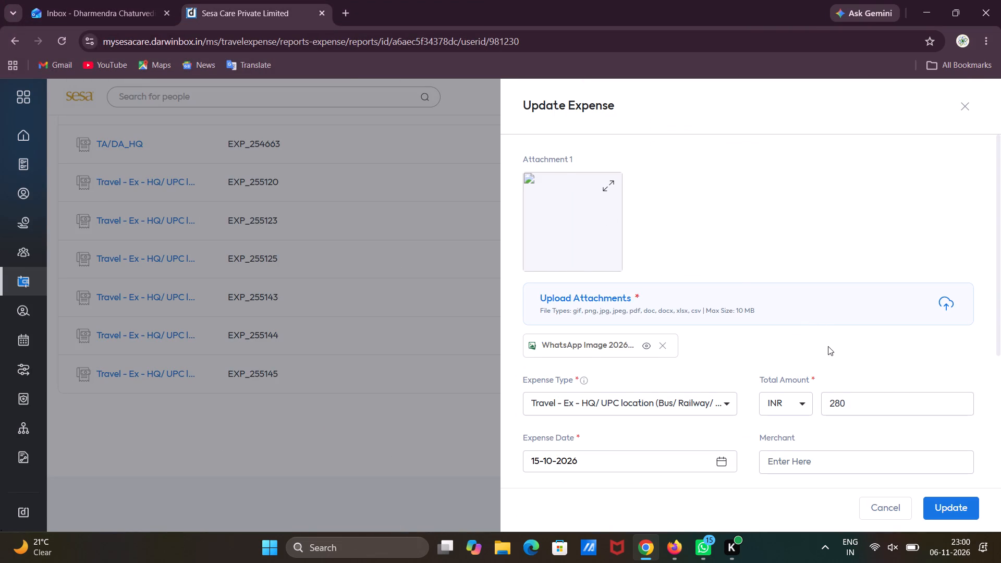
# Attach the desktop's WhatsApp image from 2026-11-06 at 10.28.45 to the 15-10-2026 expense.
pyautogui.click(622, 298)
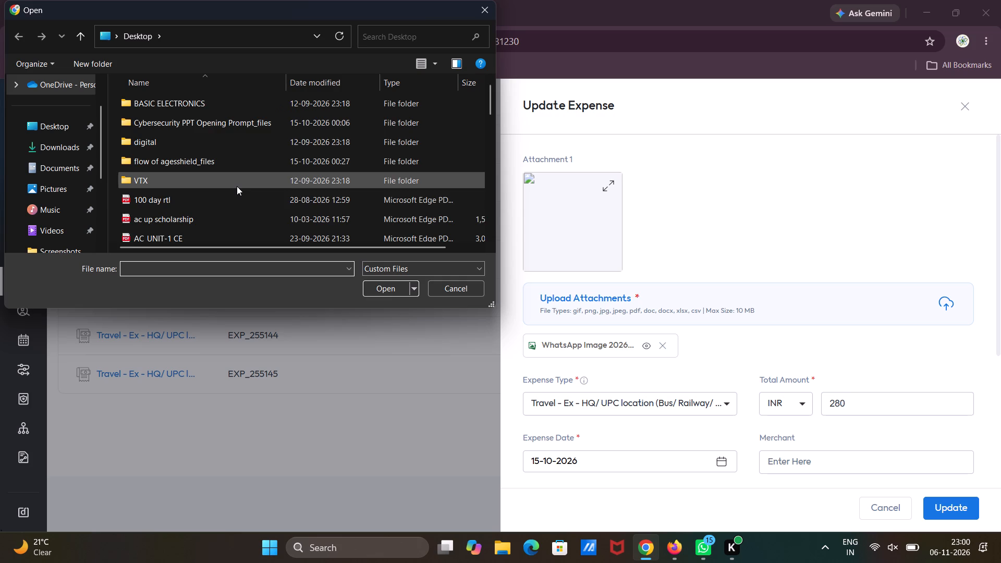
pyautogui.scroll(-8, 237, 186)
pyautogui.doubleClick(228, 195)
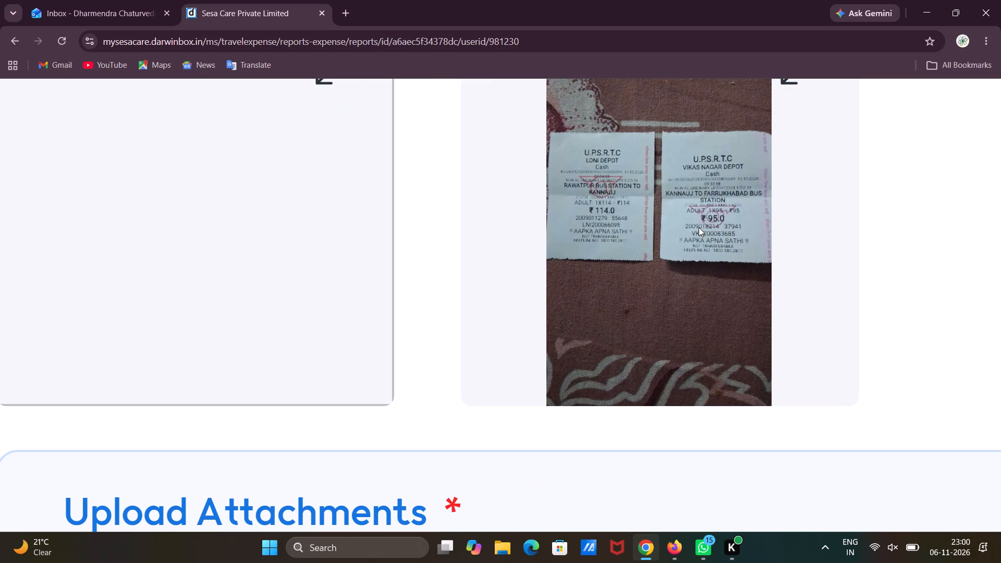
# Examine the tickets in the newly attached image and preview the expense's first attached image to compare them.
pyautogui.hscroll(2, 699, 227)
pyautogui.scroll(4, 418, 90)
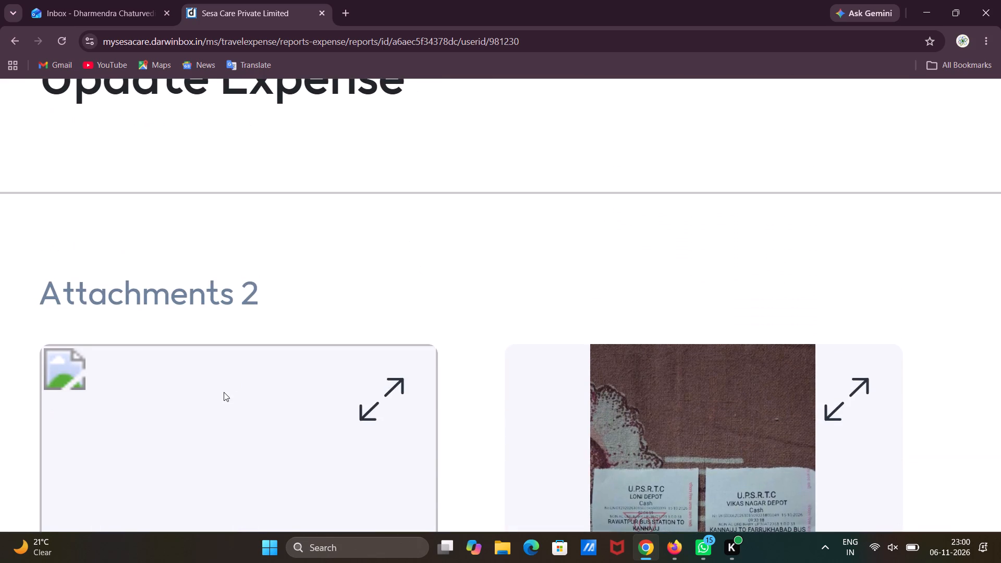
pyautogui.click(224, 392)
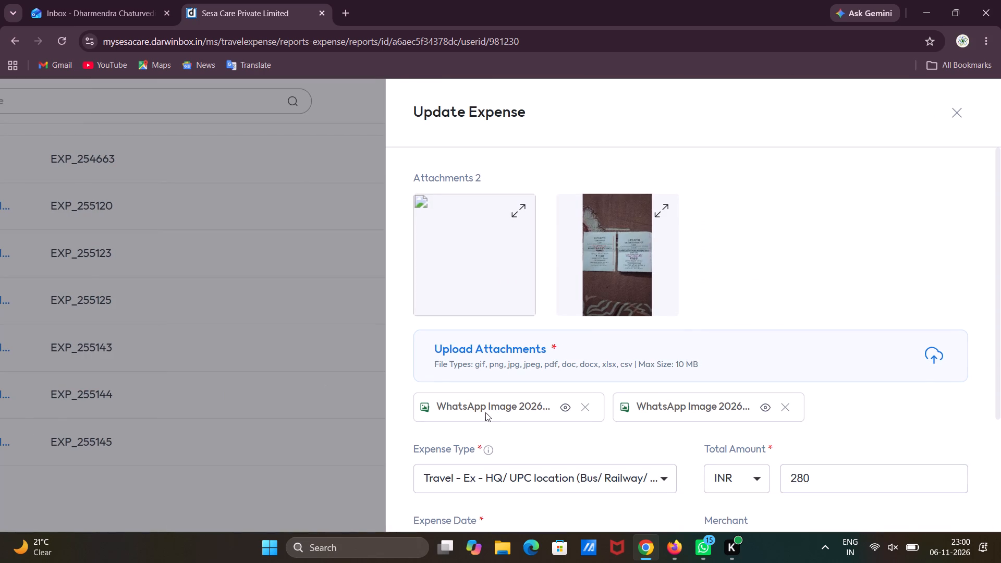
pyautogui.click(562, 407)
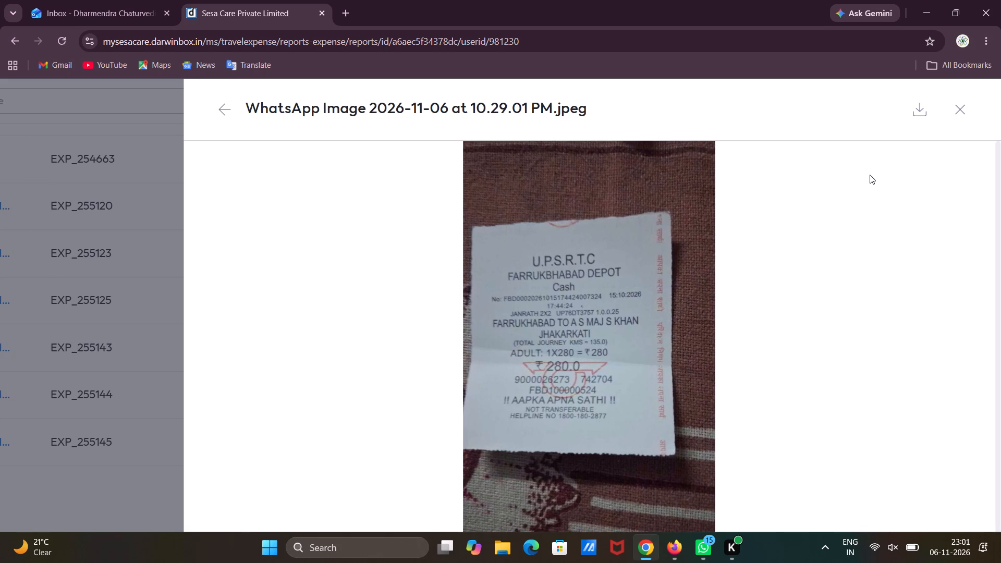
# Close the bus ticket preview and set the total amount of the 15-10-2026 expense to INR 489.
pyautogui.click(958, 105)
pyautogui.scroll(-2, 751, 339)
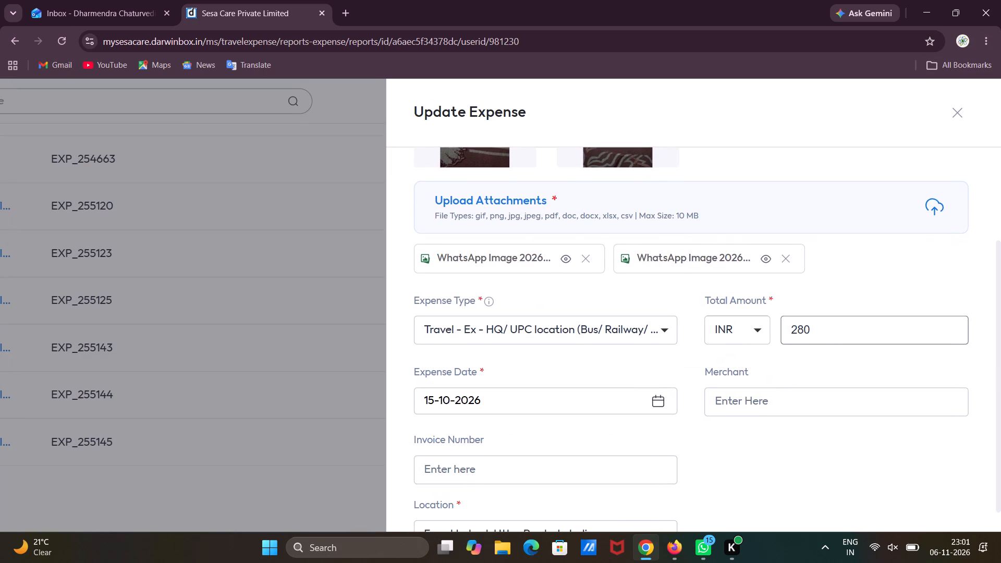
pyautogui.doubleClick(820, 334)
pyautogui.write('489')
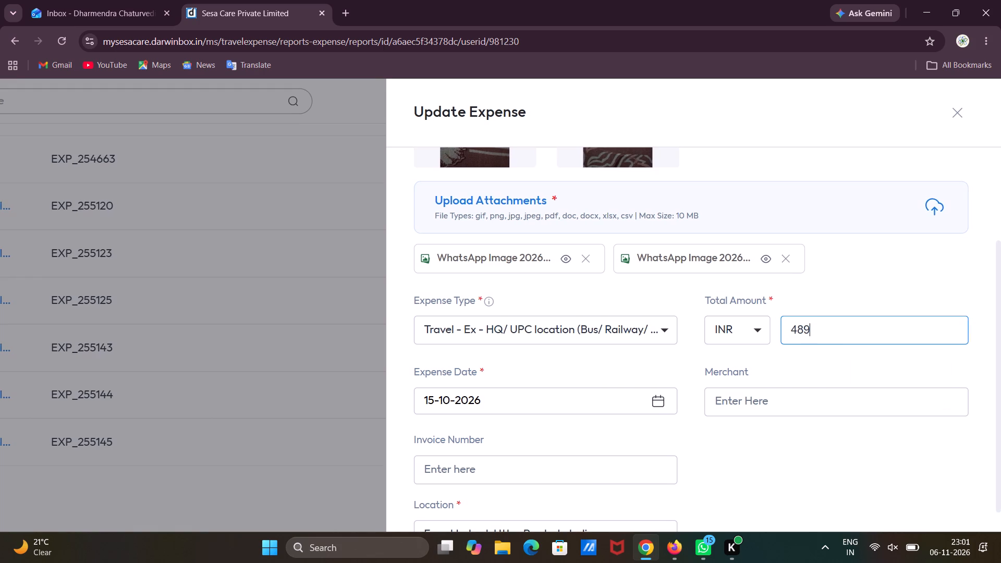
# Append "UP DOWN" to the description "KANPUR TO FARRUKHABAD" and save the updated expense.
pyautogui.scroll(-3, 827, 337)
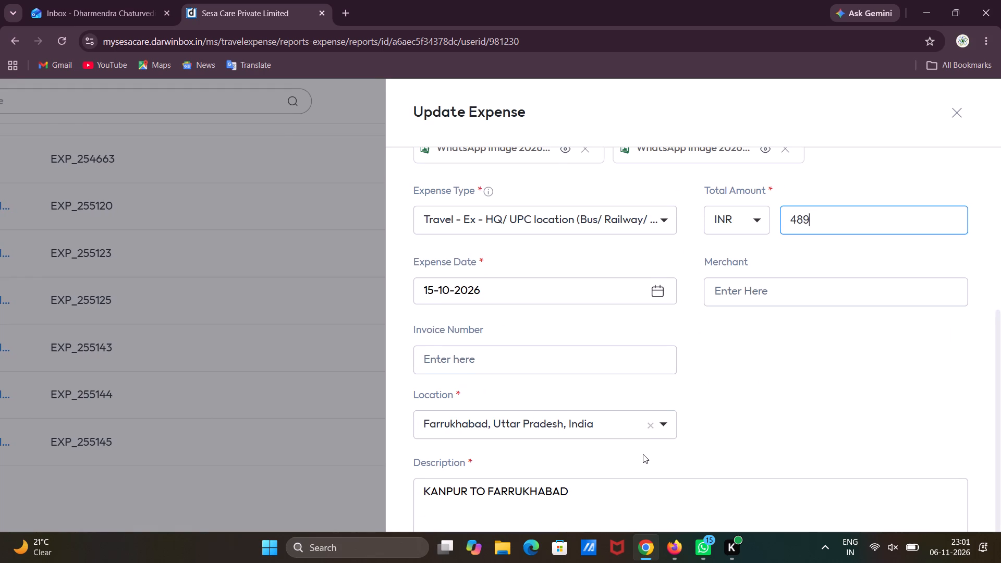
pyautogui.scroll(-2, 643, 454)
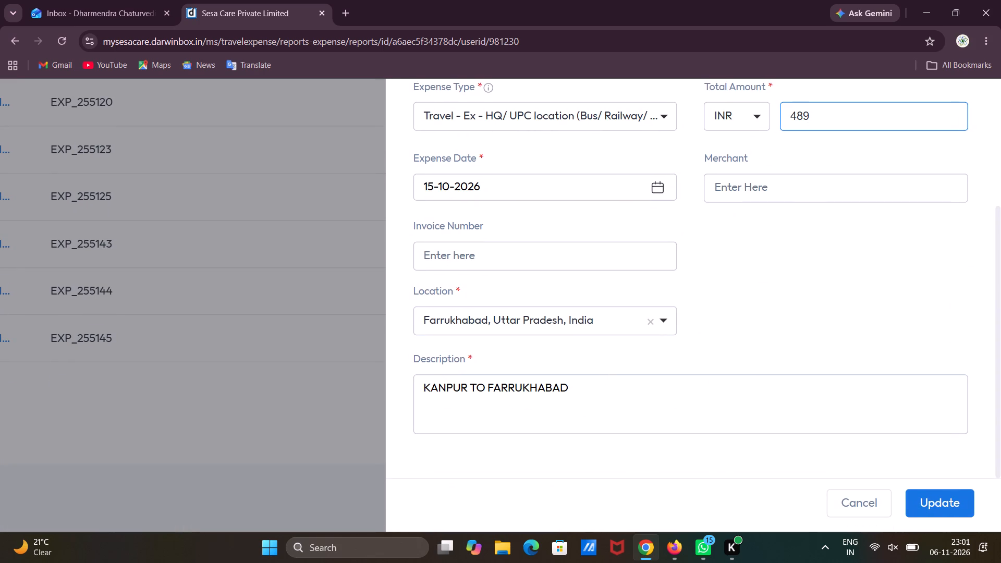
pyautogui.click(577, 392)
pyautogui.press('space')
pyautogui.write('UP DOWN')
pyautogui.click(934, 503)
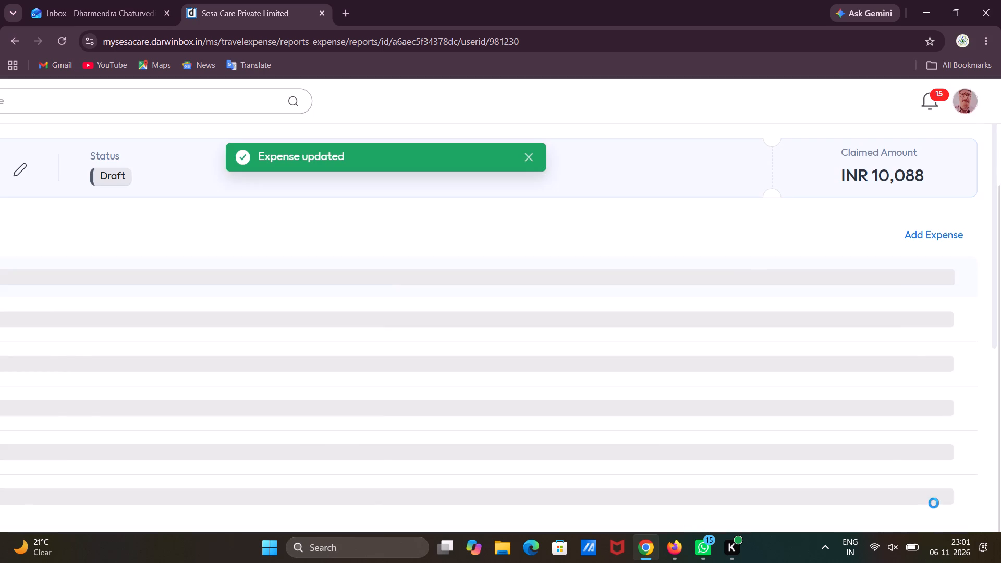
# Review the report's expense list and start a new blank expense in the draft report.
pyautogui.scroll(-6, 661, 432)
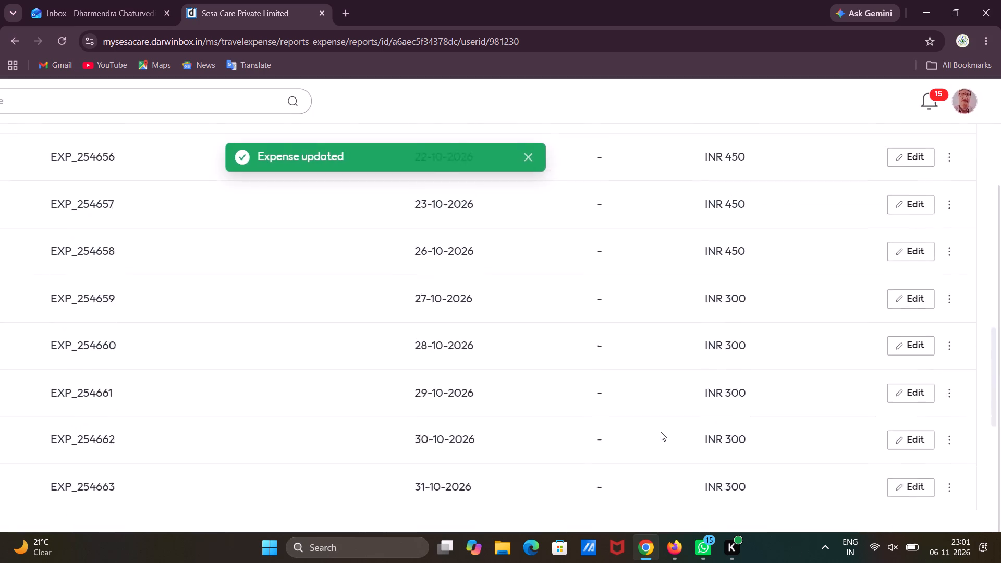
pyautogui.scroll(-5, 661, 432)
pyautogui.scroll(7, 661, 432)
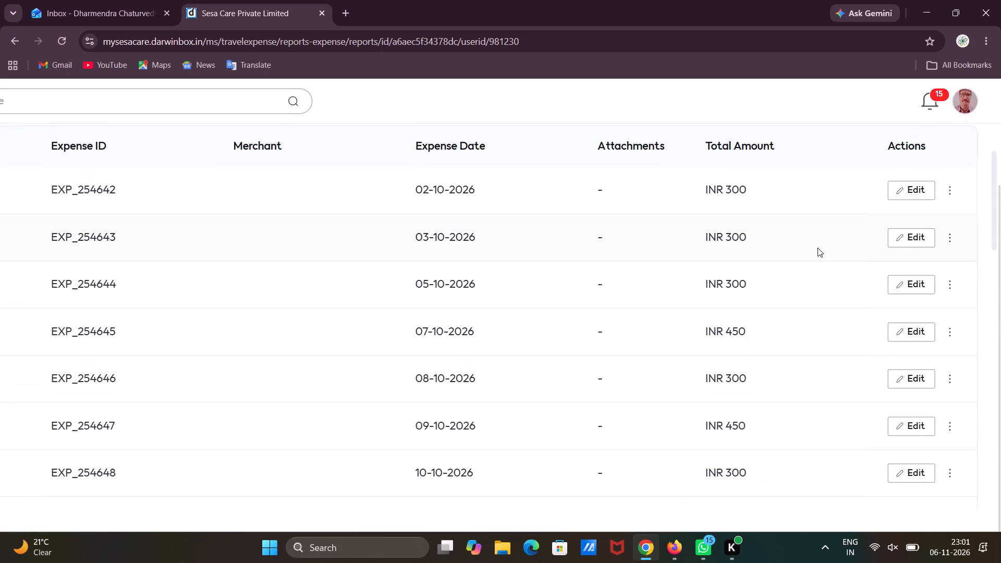
pyautogui.scroll(4, 897, 170)
pyautogui.click(926, 236)
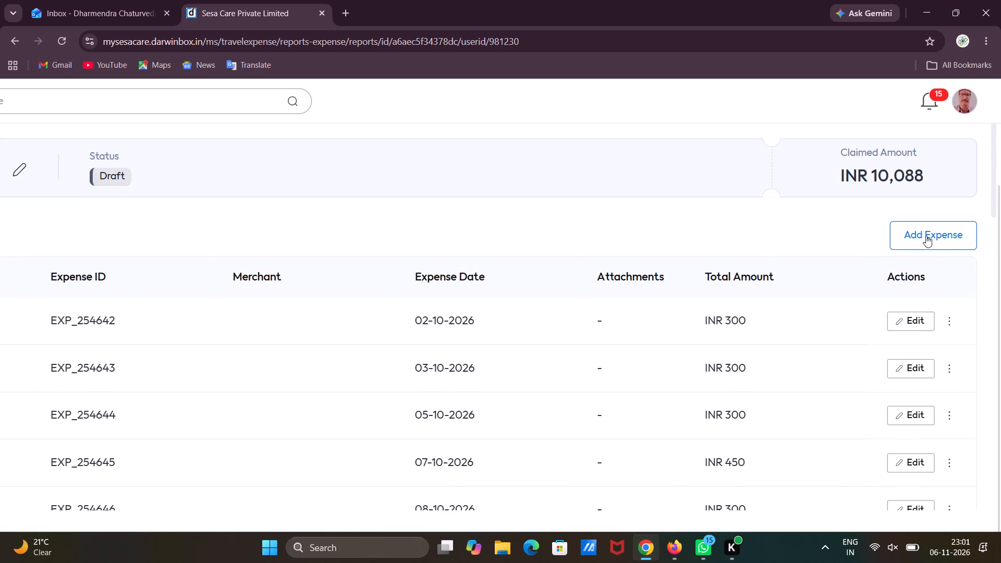
pyautogui.click(887, 268)
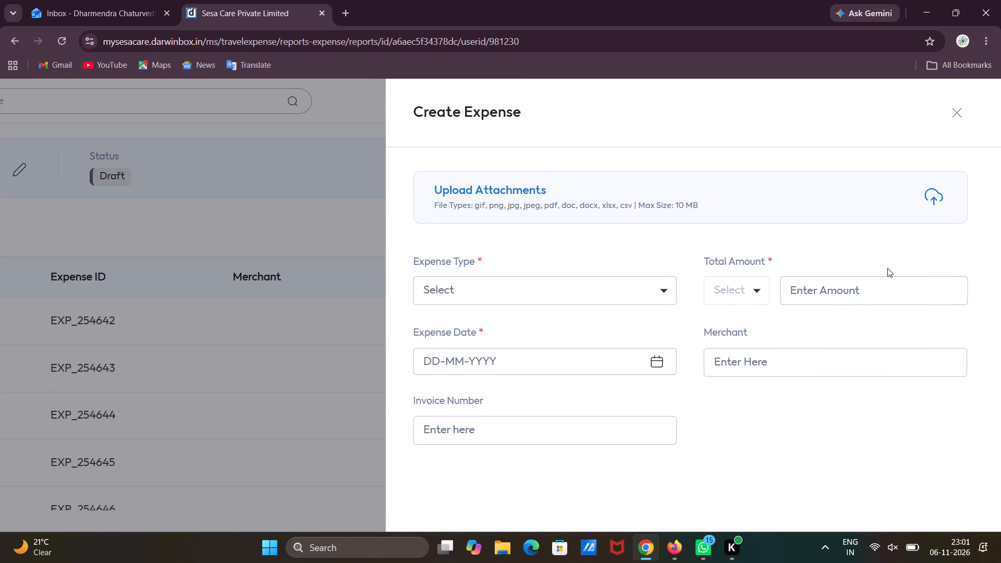
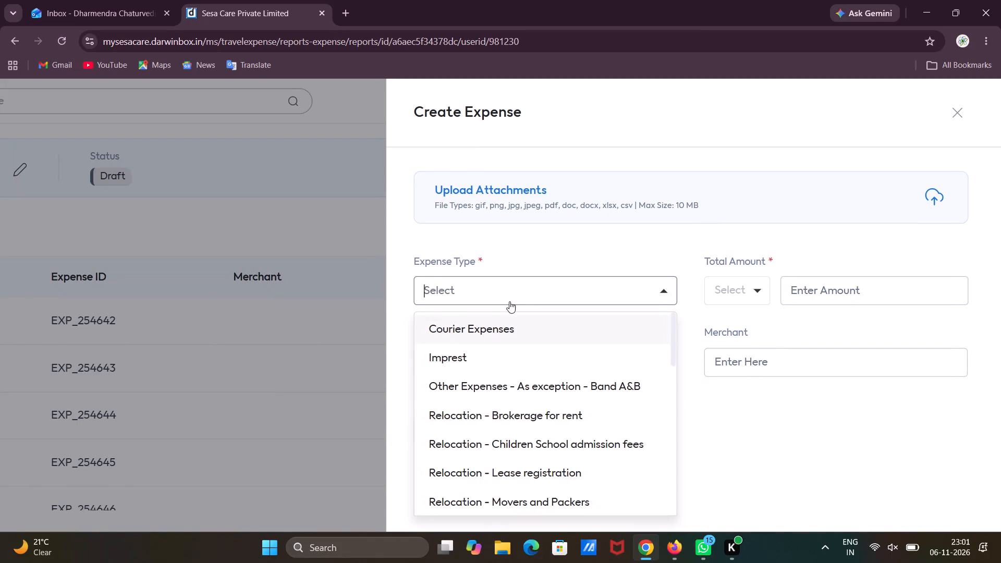
# Set the expense type to Travel - Ex - HQ/ UPC location (Bus/ Railway/ ...) and the expense date to 22-10-2026.
pyautogui.write('UP')
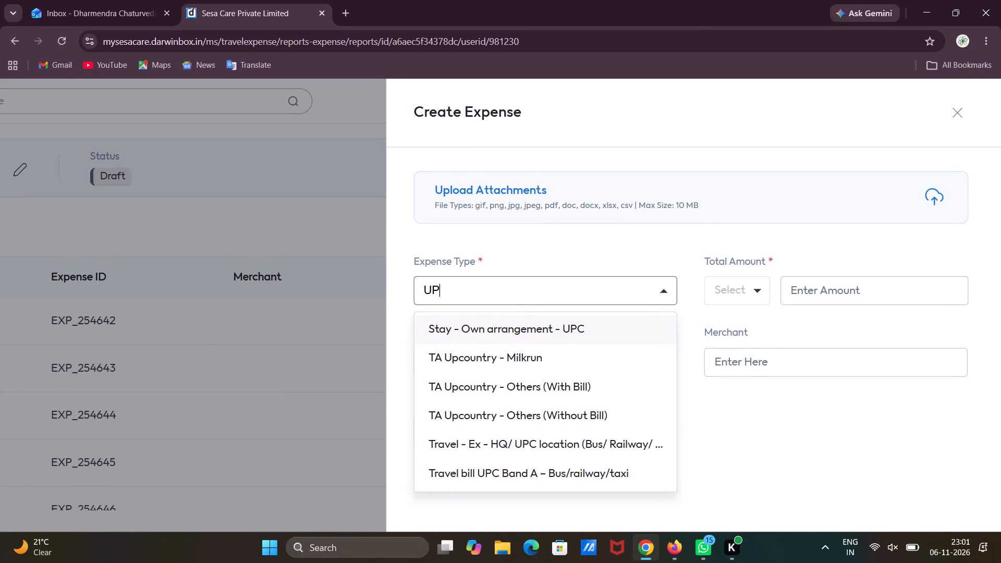
pyautogui.click(527, 448)
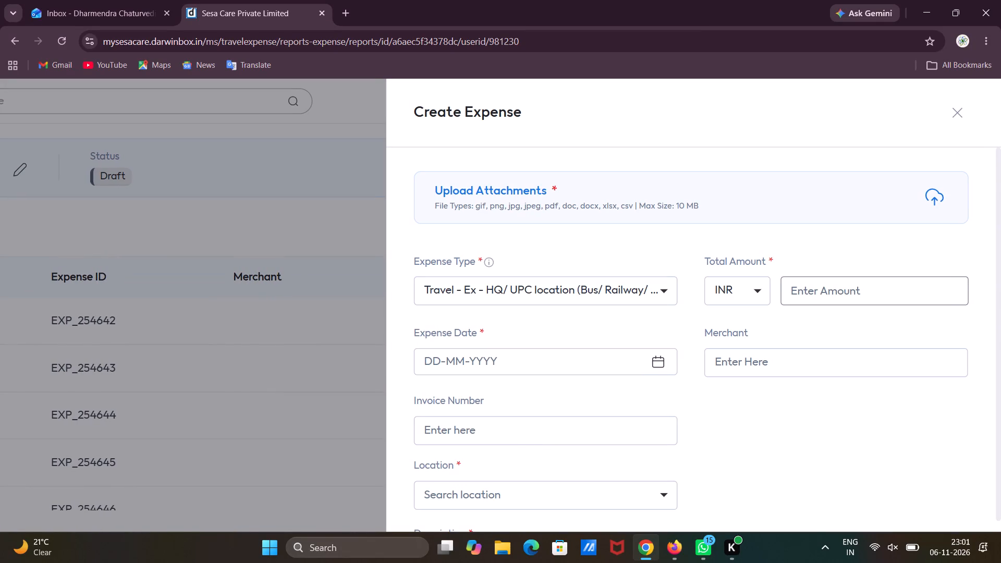
pyautogui.click(572, 370)
pyautogui.click(427, 90)
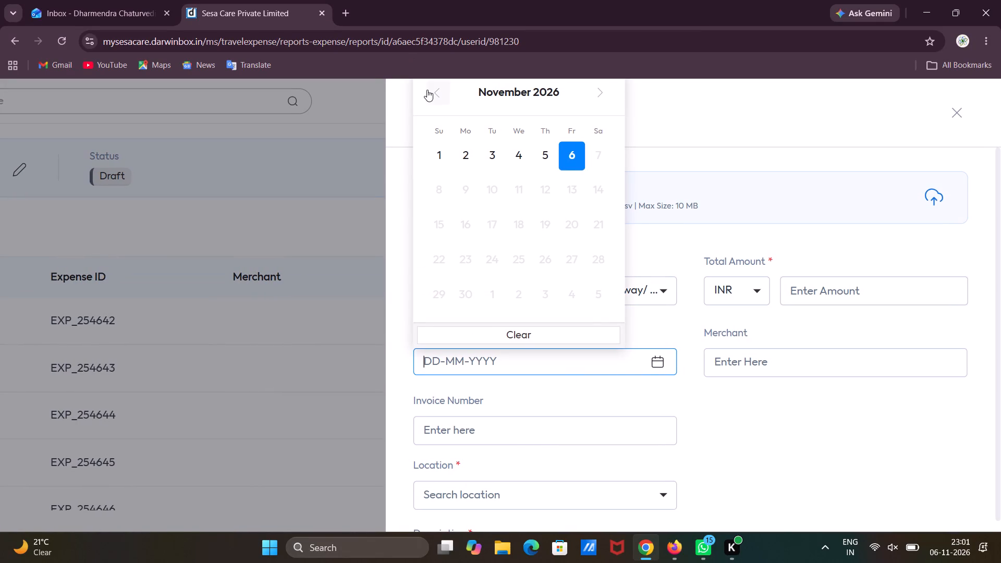
pyautogui.click(547, 265)
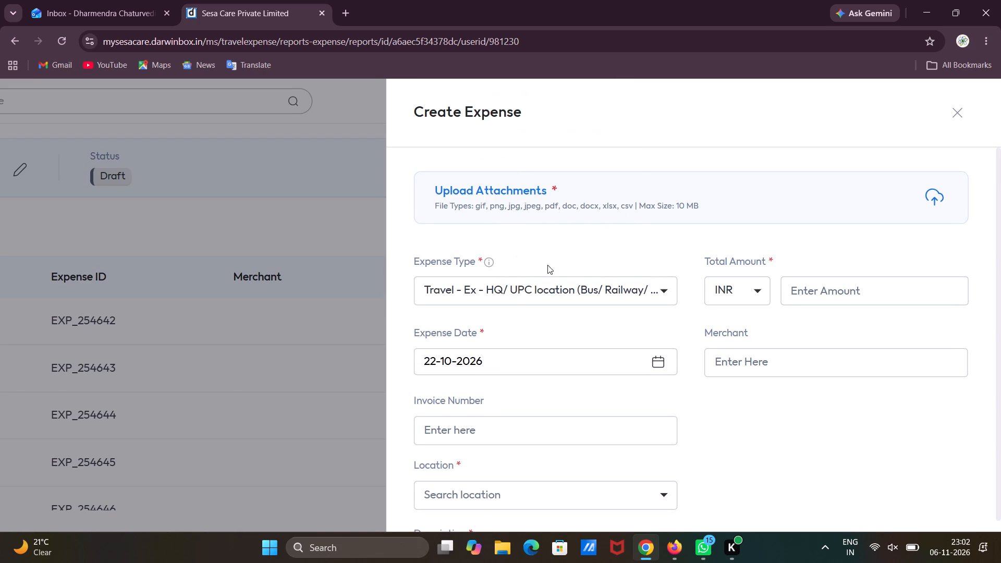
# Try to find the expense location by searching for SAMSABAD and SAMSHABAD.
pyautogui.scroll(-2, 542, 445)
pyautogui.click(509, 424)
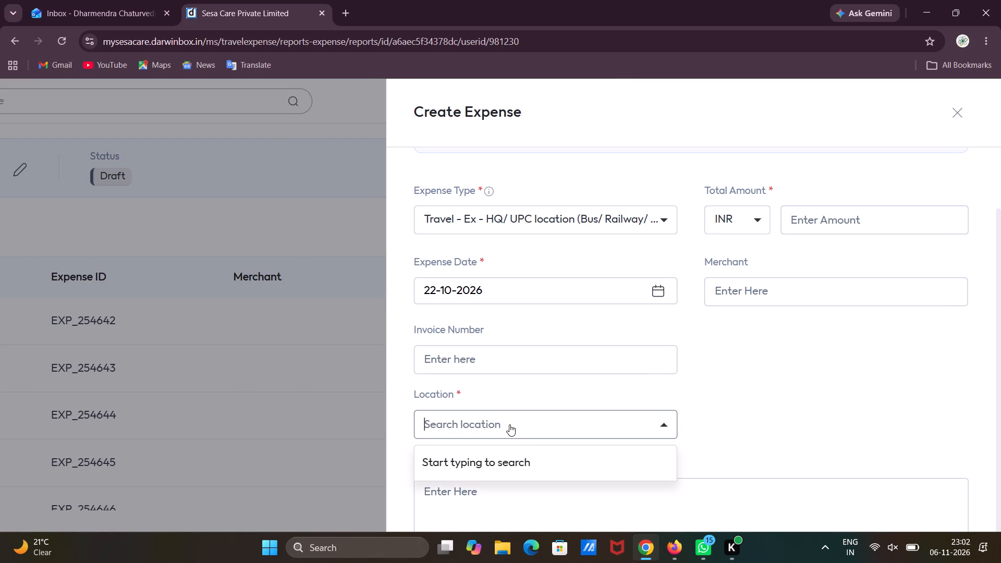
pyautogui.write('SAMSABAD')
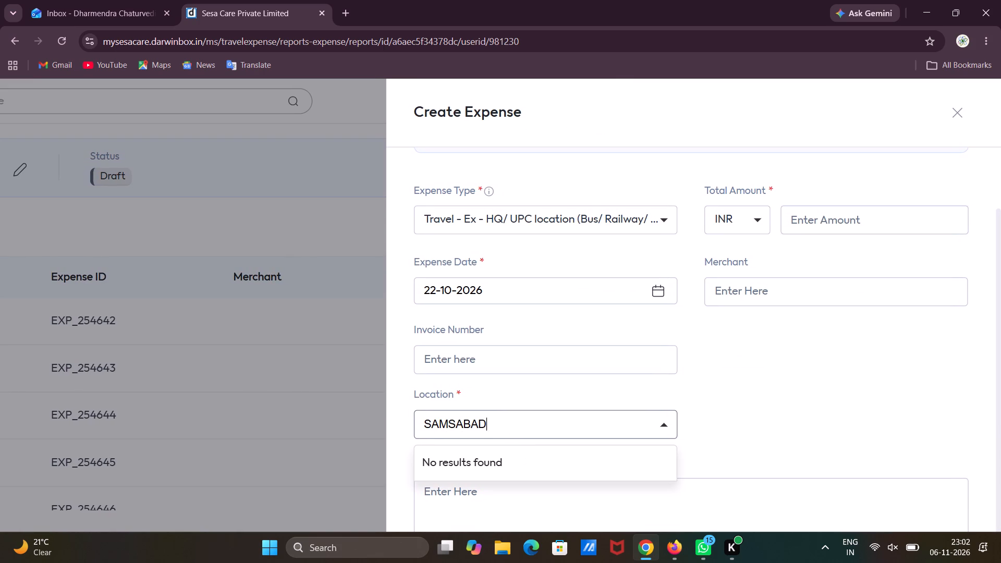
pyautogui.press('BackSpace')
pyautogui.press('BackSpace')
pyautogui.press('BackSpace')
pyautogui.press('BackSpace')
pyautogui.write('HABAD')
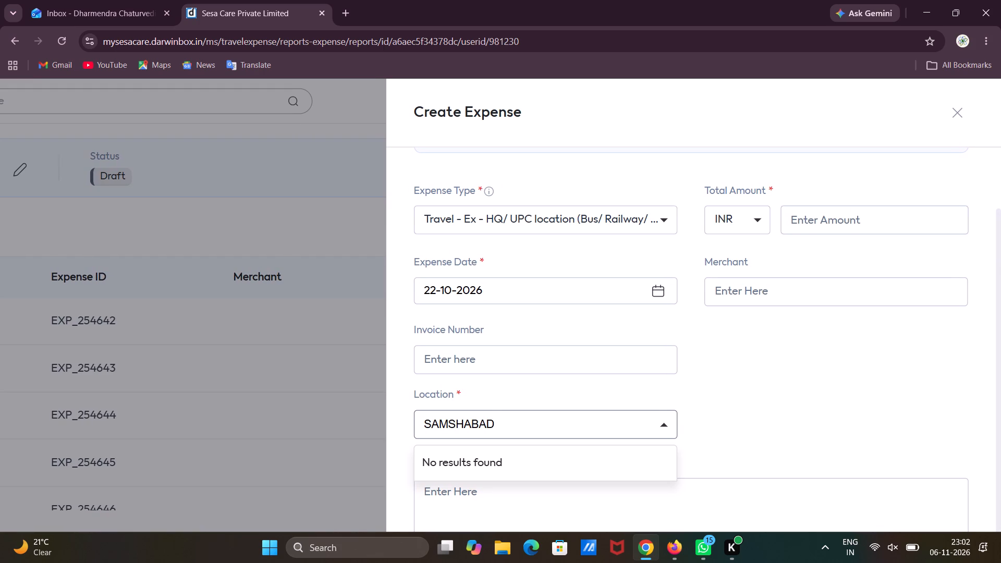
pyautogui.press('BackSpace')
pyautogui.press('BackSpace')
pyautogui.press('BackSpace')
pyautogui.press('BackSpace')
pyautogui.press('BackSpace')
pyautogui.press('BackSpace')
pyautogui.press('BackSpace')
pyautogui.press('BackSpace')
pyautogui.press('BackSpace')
# Search for Kaimganj instead and set the expense location to Kaimganj, Uttar Pradesh, India.
pyautogui.write('KAIMAGNJ')
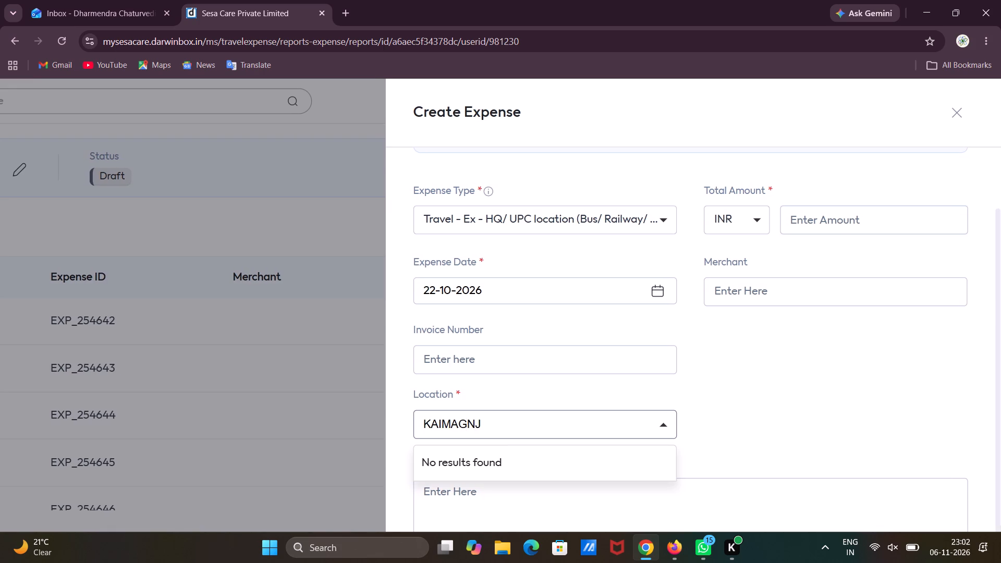
pyautogui.click(461, 422)
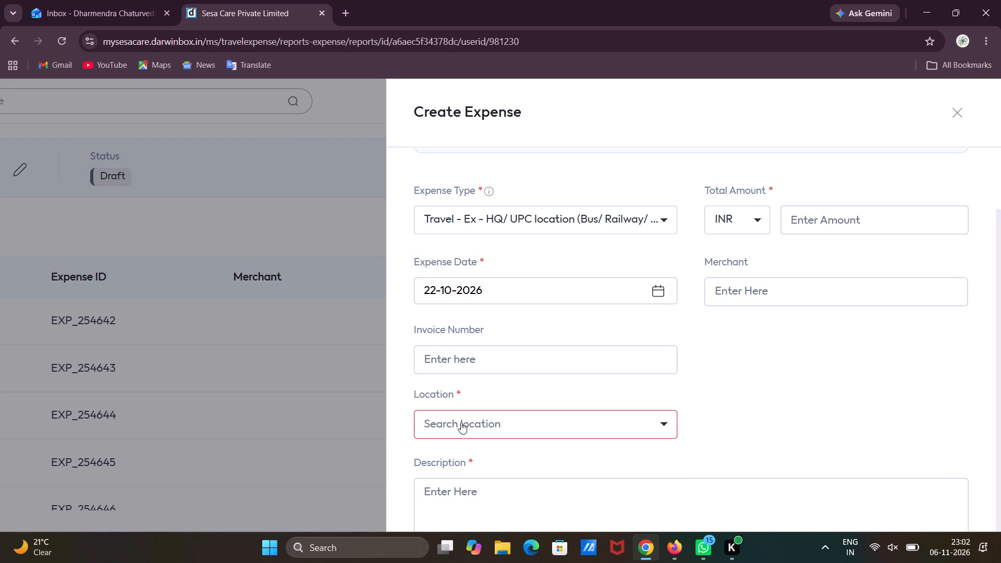
pyautogui.press('BackSpace')
pyautogui.click(455, 427)
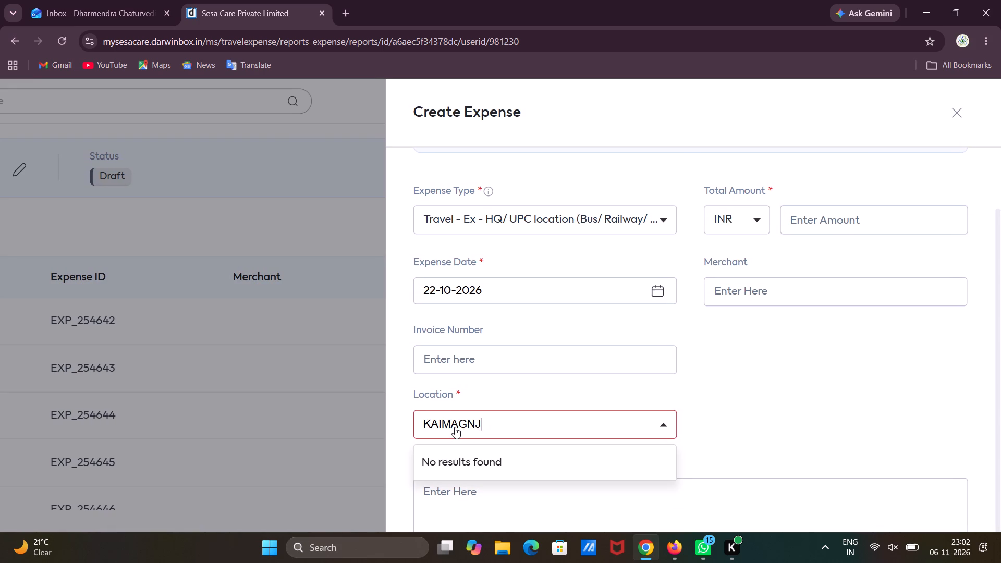
# Correct the location search to KAIMGANJ and set the expense location to Kaimganj, Uttar Pradesh, India.
pyautogui.press('BackSpace')
pyautogui.press('BackSpace')
pyautogui.press('BackSpace')
pyautogui.press('BackSpace')
pyautogui.press('BackSpace')
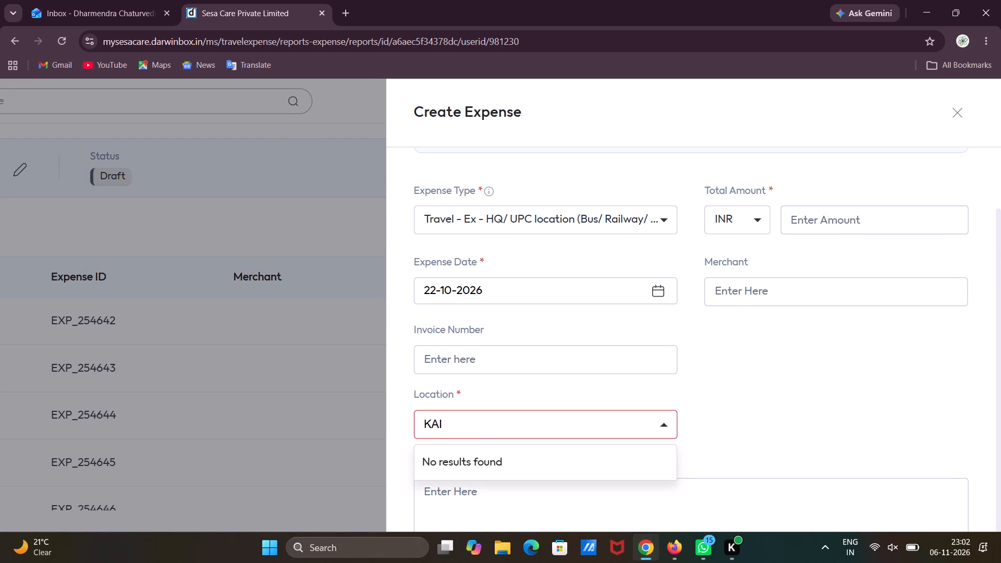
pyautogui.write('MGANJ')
pyautogui.click(444, 470)
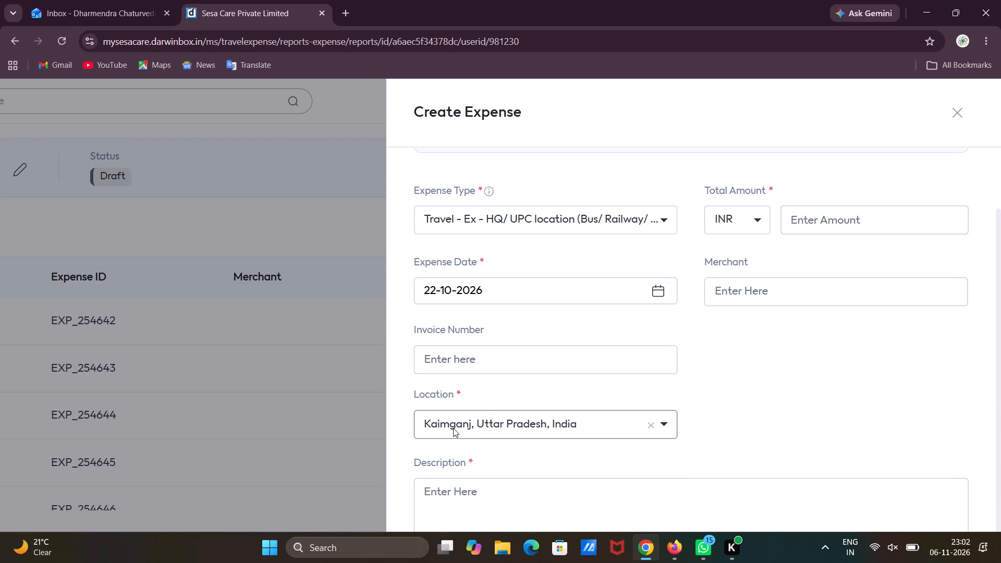
# Attach the receipt image WhatsApp Image 2026-11-06 at 10.30.31 from the Desktop to the expense and check its ticket details.
pyautogui.scroll(2, 473, 188)
pyautogui.doubleClick(473, 188)
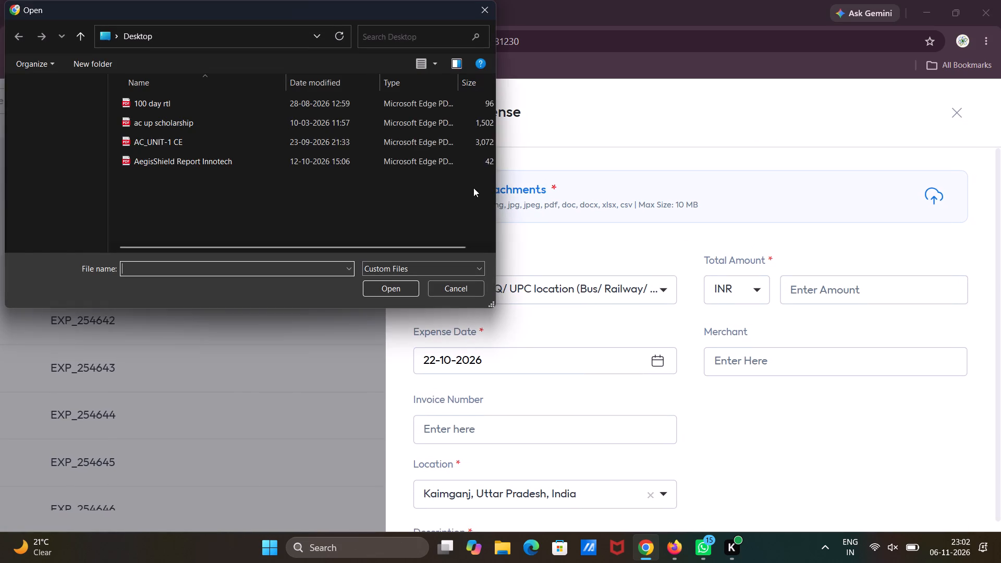
pyautogui.scroll(-7, 268, 158)
pyautogui.doubleClick(243, 228)
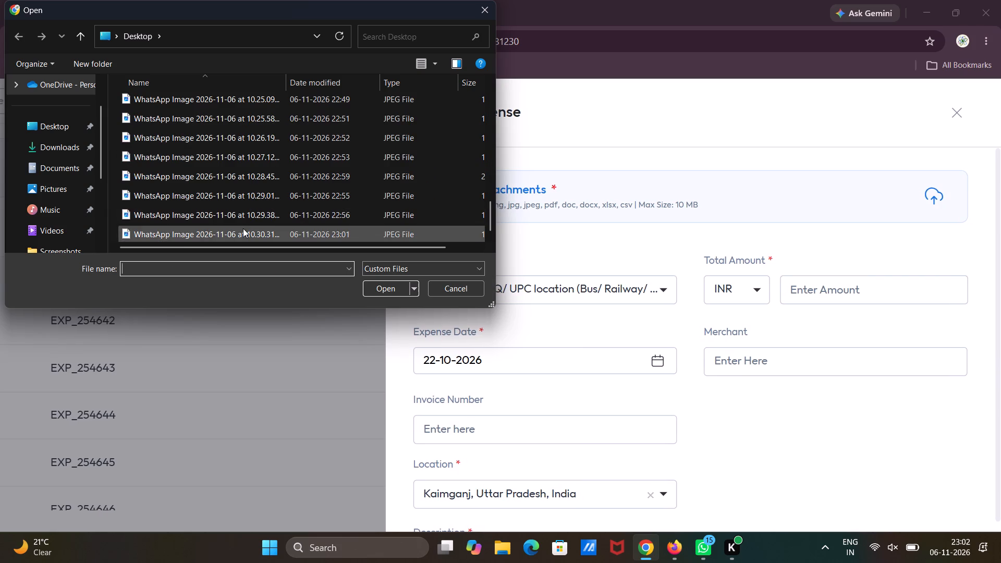
pyautogui.scroll(4, 529, 238)
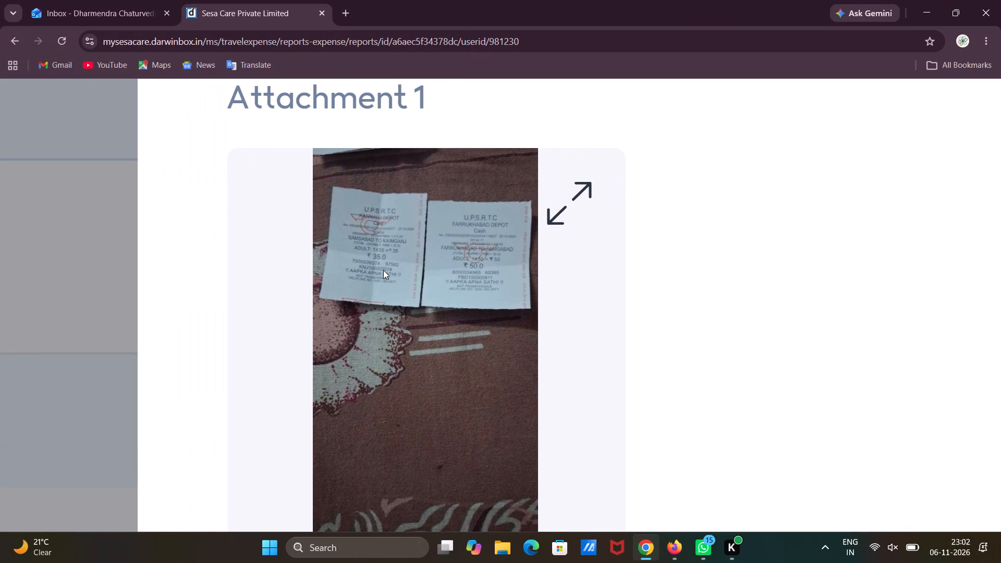
pyautogui.scroll(-2, 634, 346)
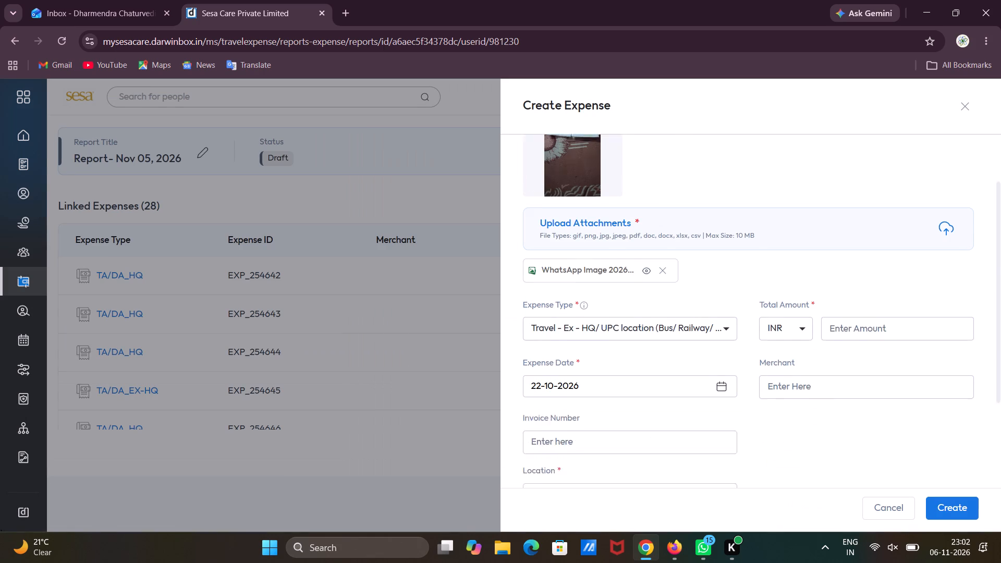
# Enter the expense description FARRUKHABAD TO SAMSABAD AND THEN KAIMGANJ.
pyautogui.scroll(-1, 634, 346)
pyautogui.click(592, 433)
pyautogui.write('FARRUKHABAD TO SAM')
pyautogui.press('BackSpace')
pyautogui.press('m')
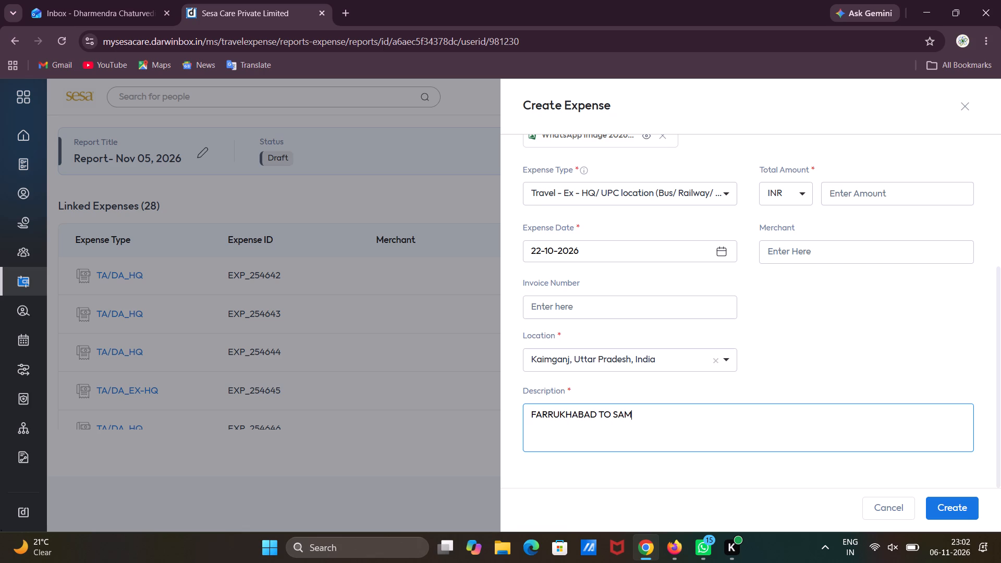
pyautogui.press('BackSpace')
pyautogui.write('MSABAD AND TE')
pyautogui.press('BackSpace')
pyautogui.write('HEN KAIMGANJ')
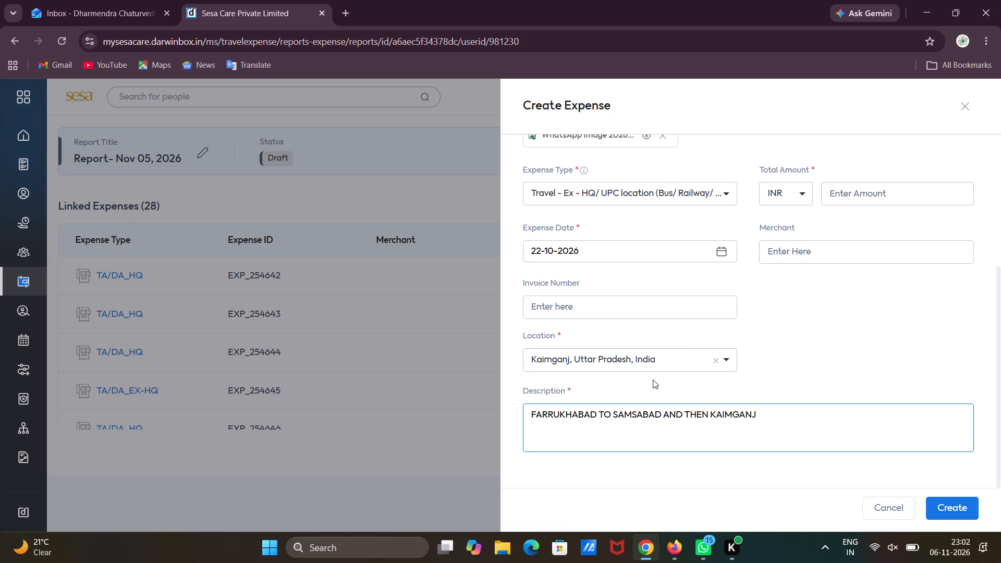
# Check the attached bus tickets, set the total amount to INR 85 and create the 22-10-2026 expense.
pyautogui.scroll(7, 733, 280)
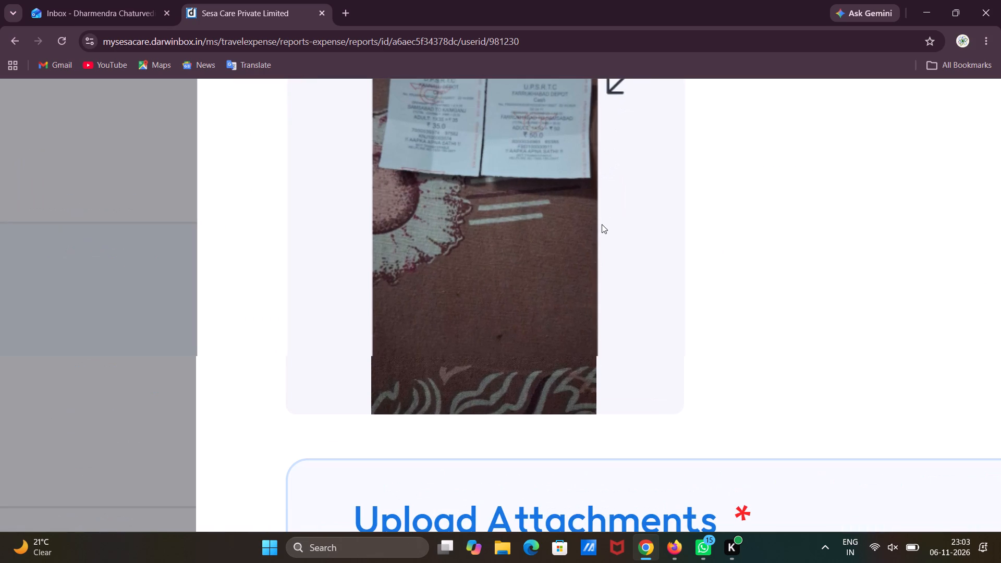
pyautogui.scroll(-1, 602, 224)
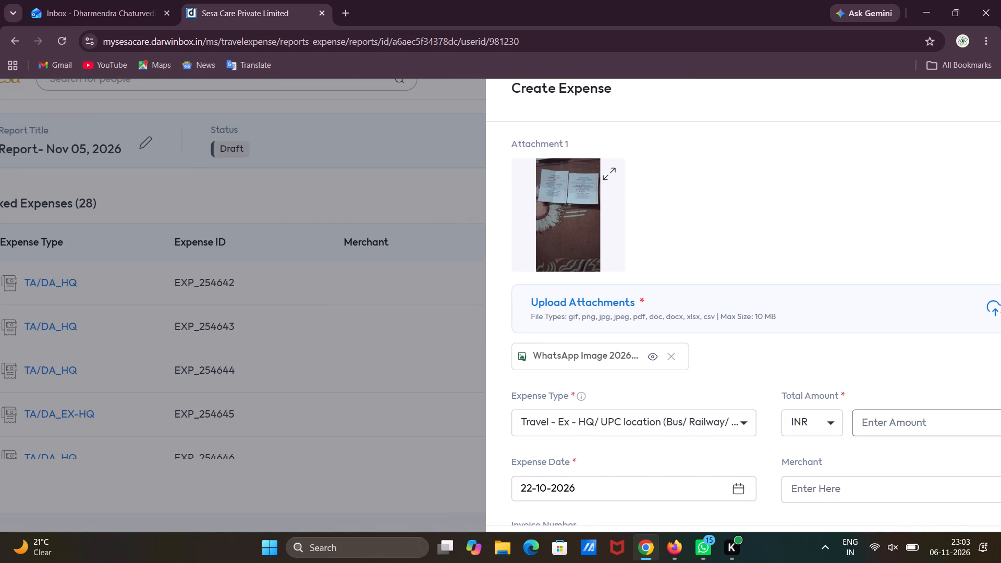
pyautogui.click(883, 422)
pyautogui.write('85')
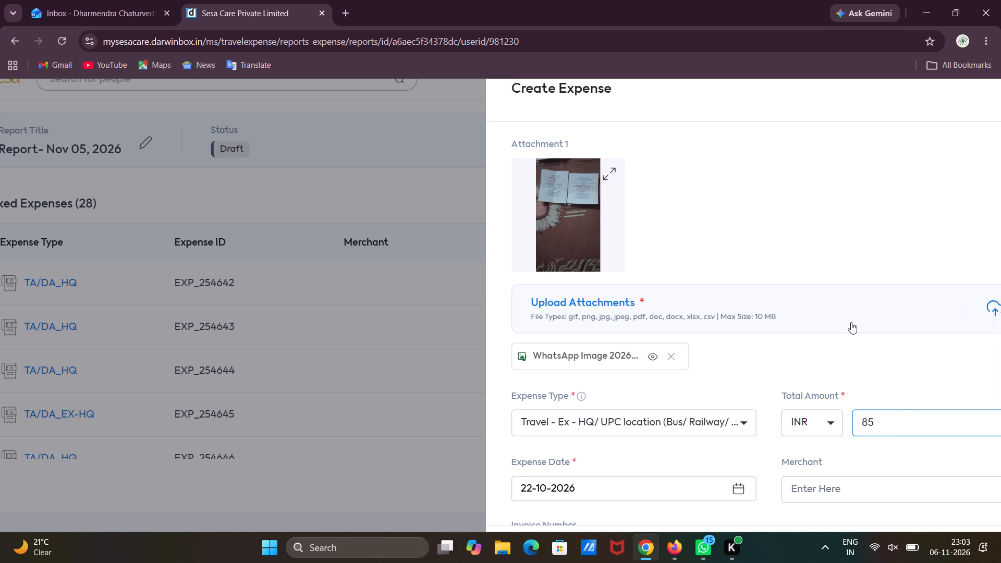
pyautogui.scroll(-2, 851, 322)
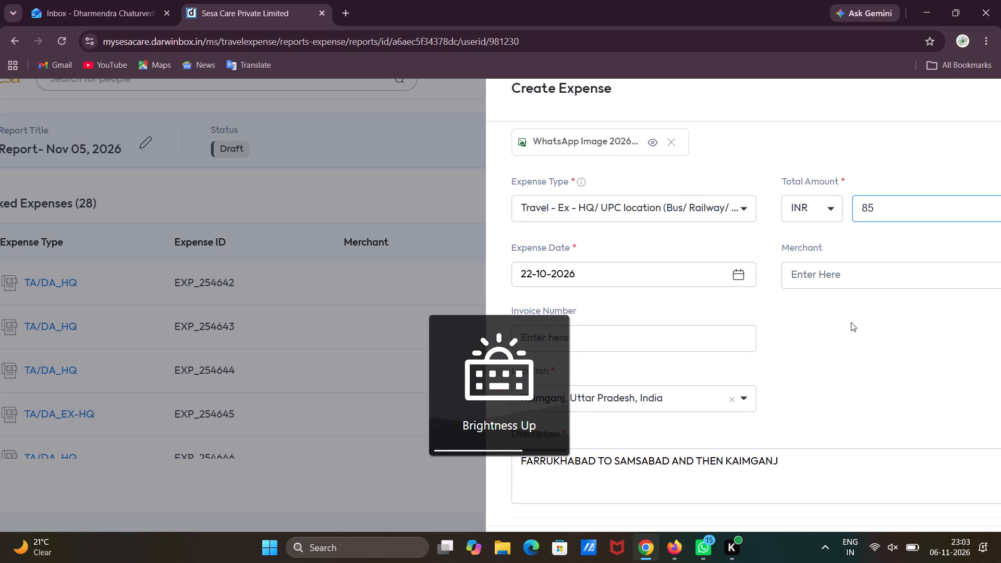
pyautogui.scroll(-4, 851, 322)
pyautogui.scroll(-5, 812, 340)
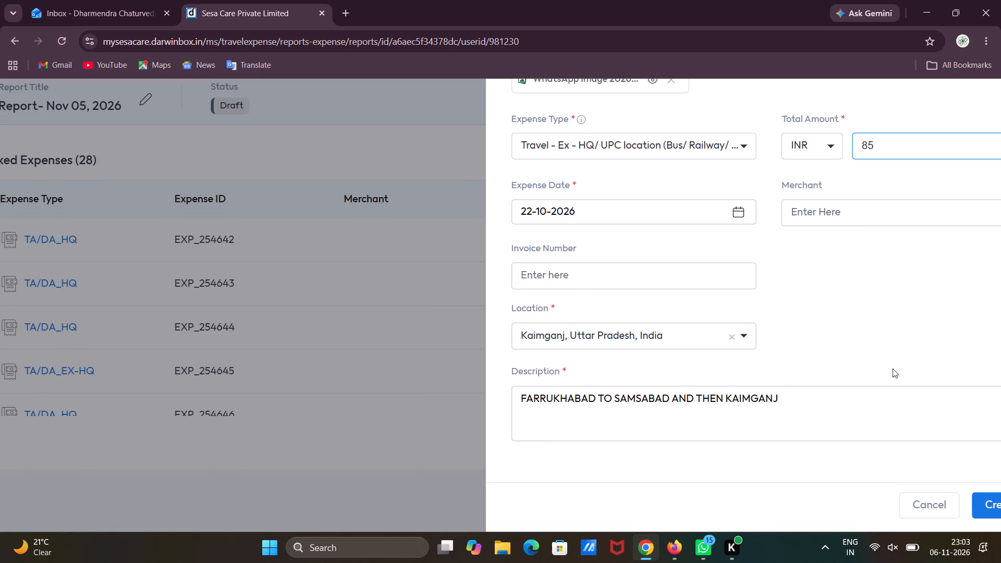
pyautogui.click(996, 499)
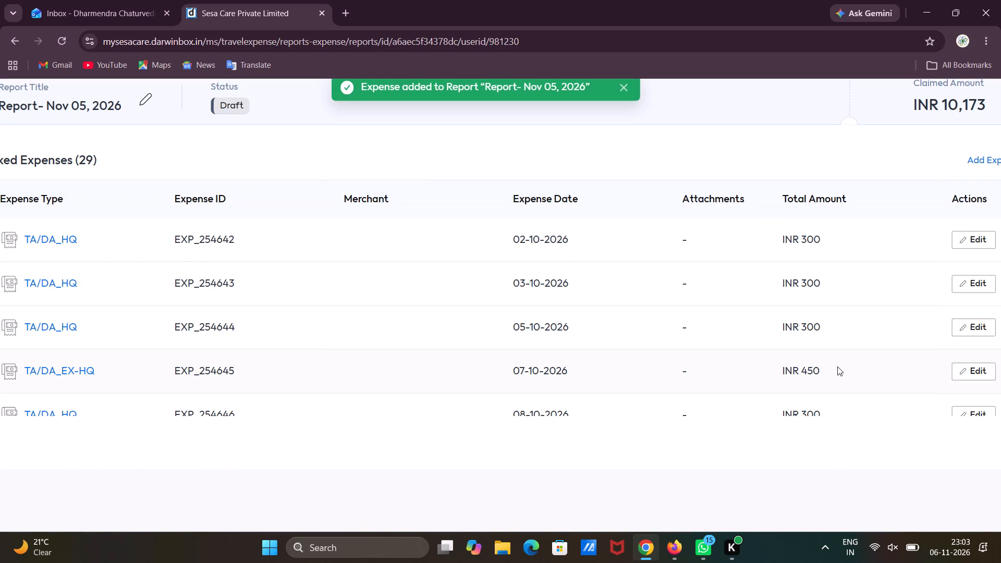
# Review the report's linked expenses down to the Travel - Ex - HQ/ UPC entries with attachments.
pyautogui.scroll(-3, 837, 366)
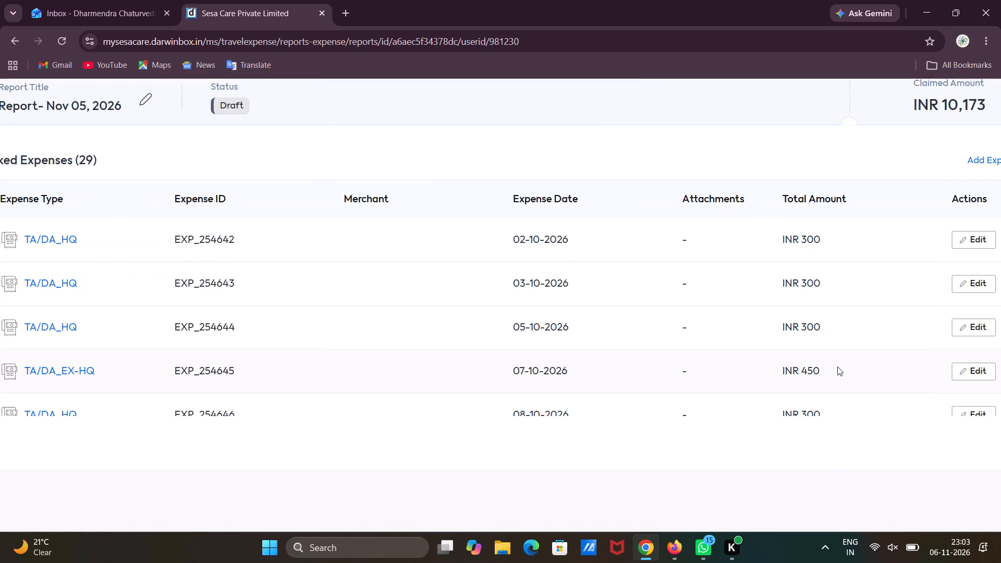
pyautogui.scroll(-13, 687, 338)
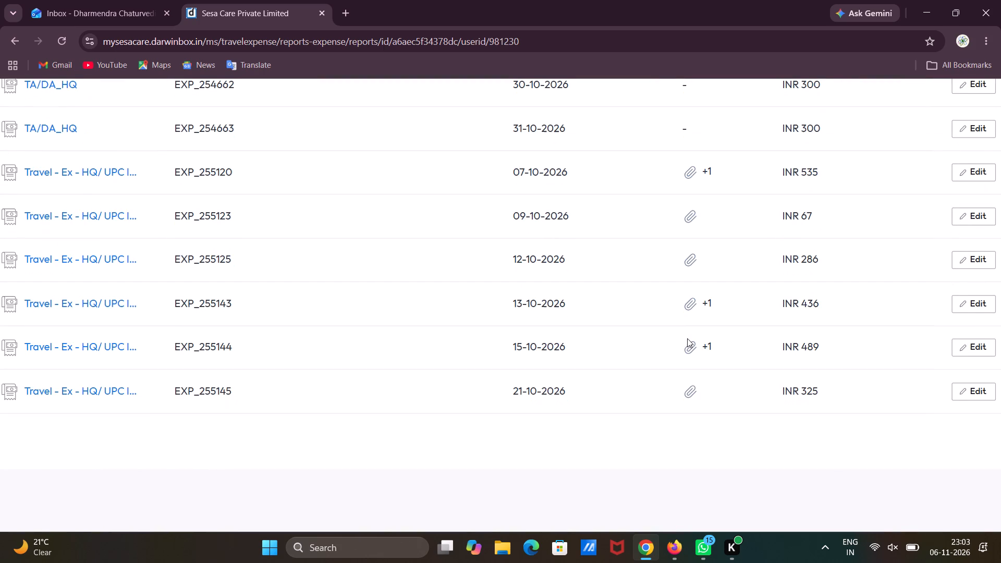
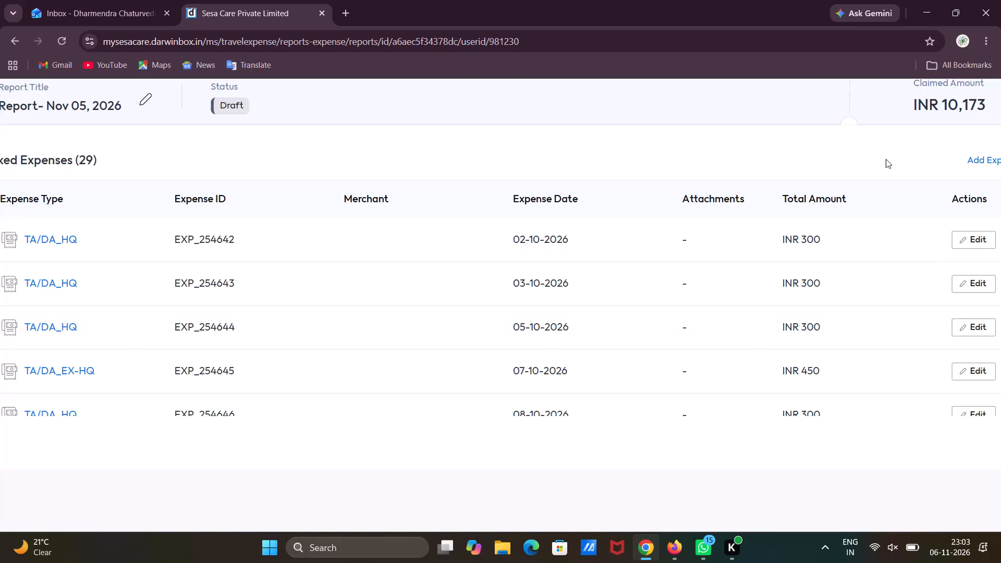
# Start a manually added expense in the report with the expense type Travel - Ex - HQ/ UPC location (Bus/ Railway/ ...).
pyautogui.click(959, 202)
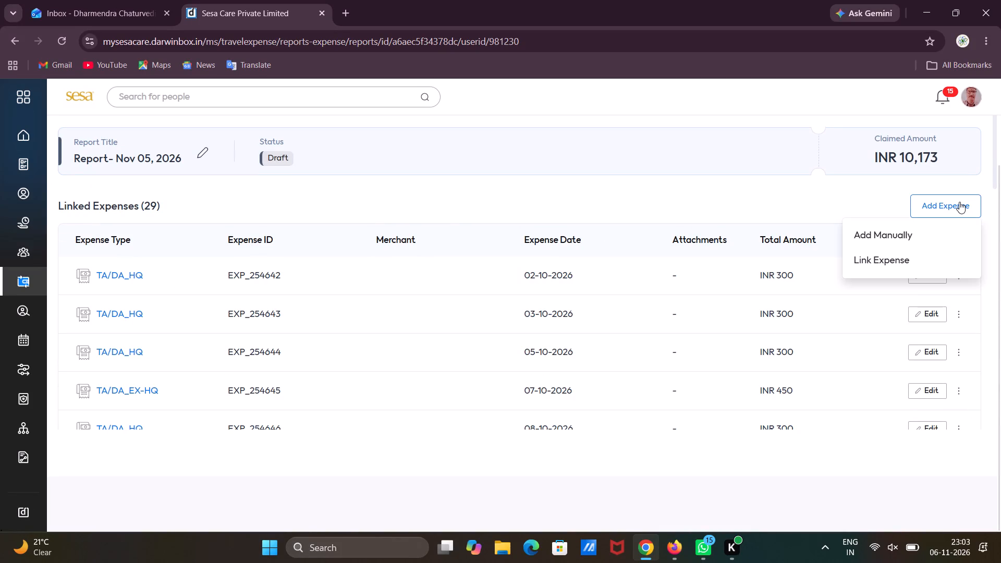
pyautogui.click(904, 231)
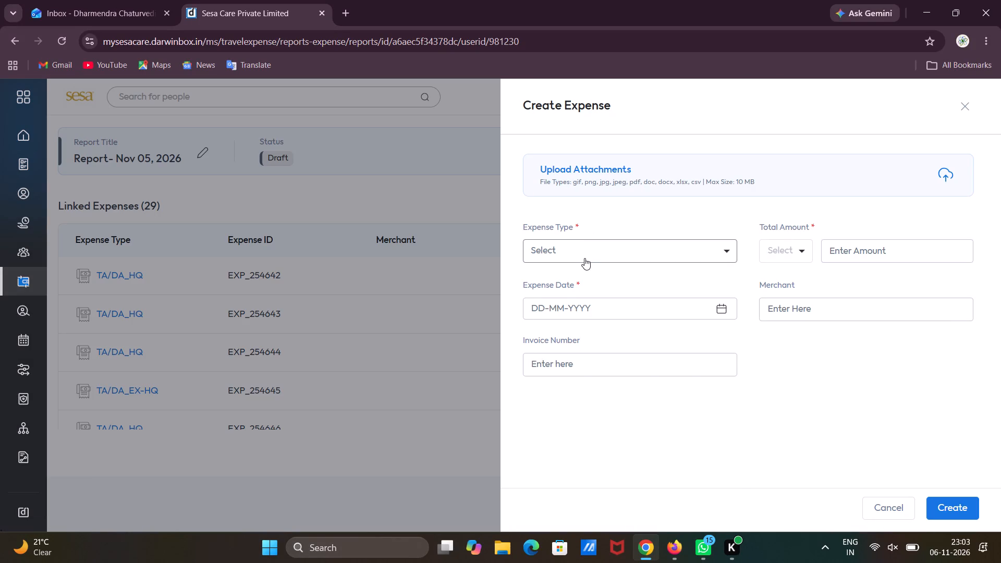
pyautogui.click(584, 258)
pyautogui.write('UPC')
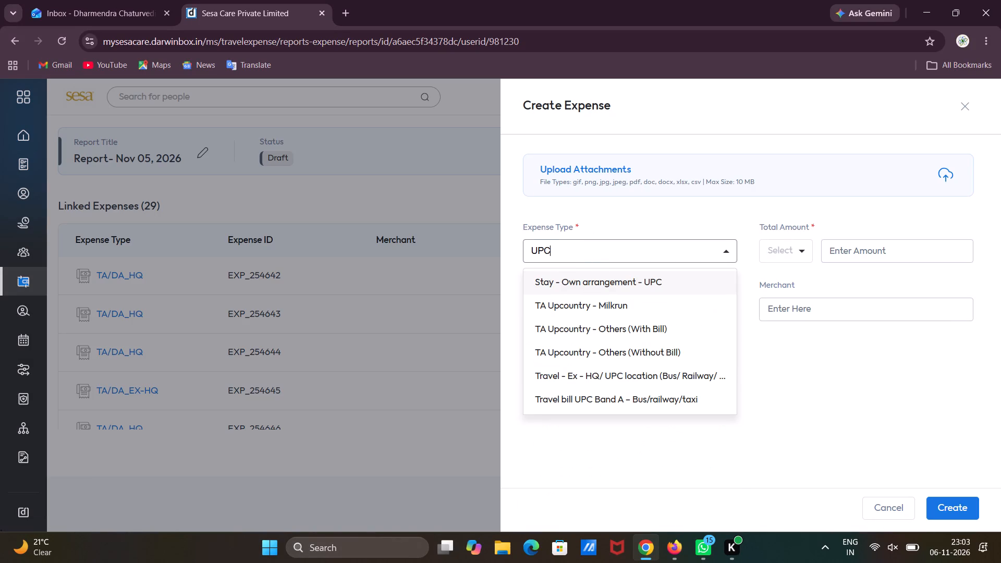
pyautogui.press('Down')
pyautogui.press('Down')
pyautogui.press('Down')
pyautogui.press('Down')
pyautogui.press('Return')
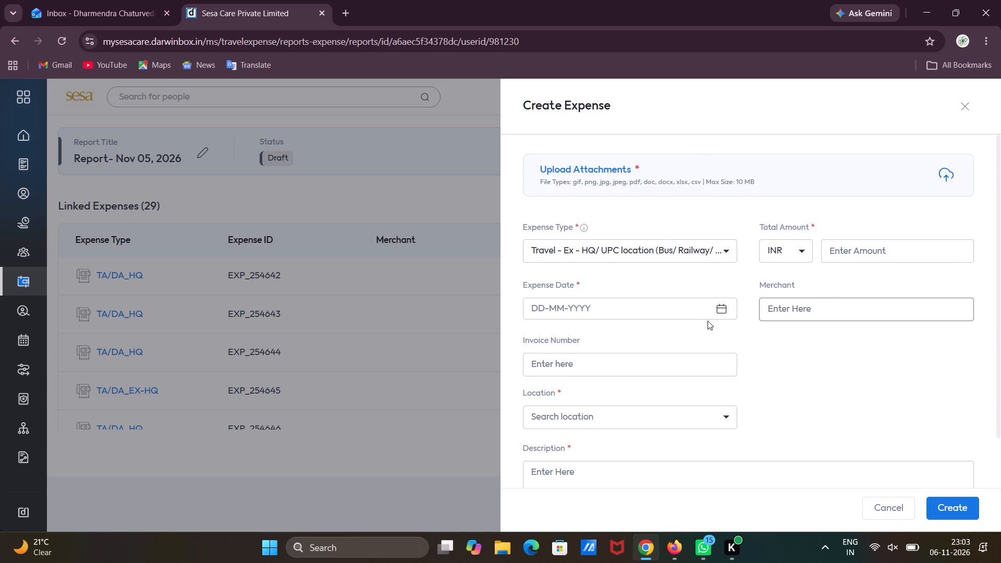
# Set the new expense's date to 24-10-2026.
pyautogui.click(673, 307)
pyautogui.click(543, 97)
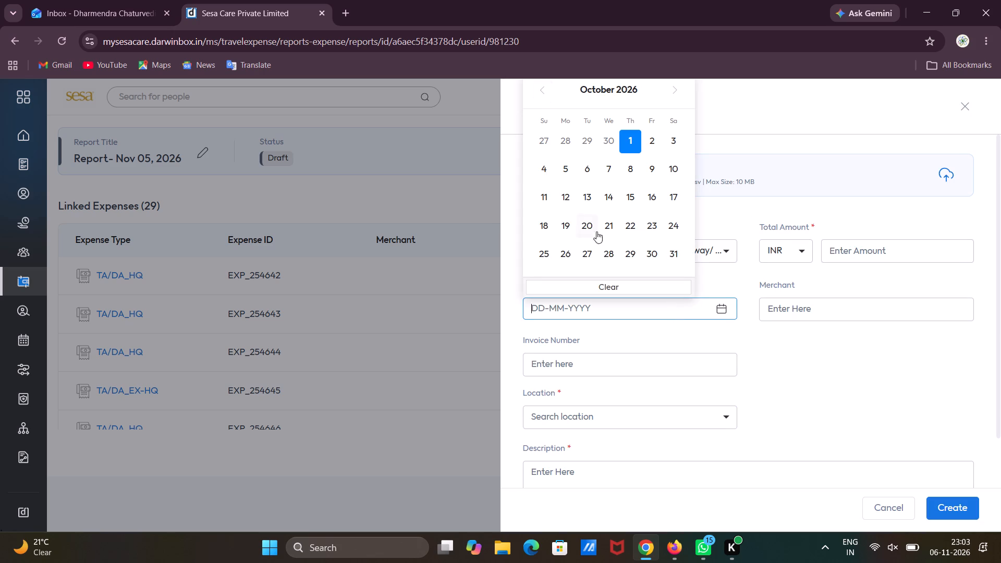
pyautogui.click(670, 225)
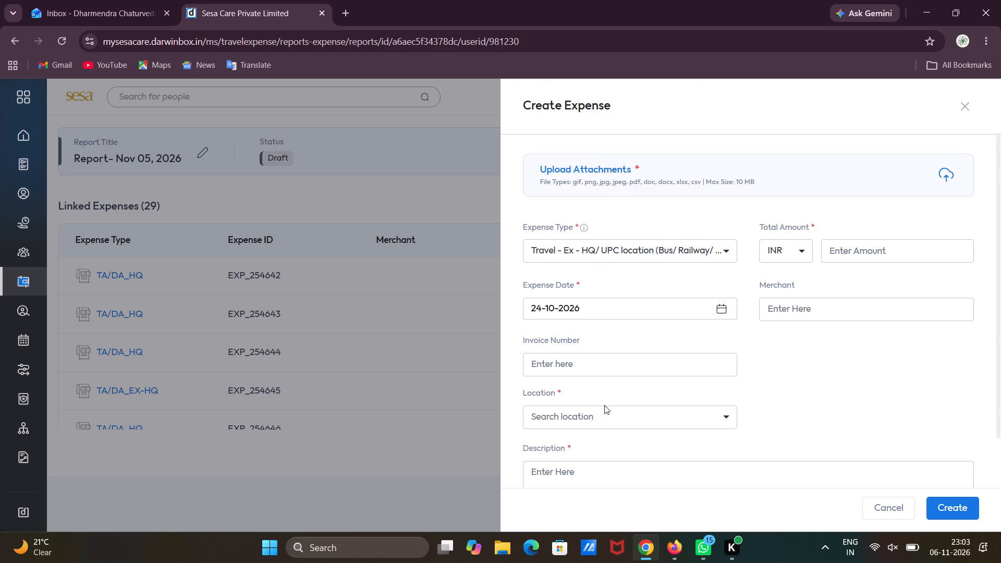
# Search for Kaimganj and set the expense location to Kaimganj, Uttar Pradesh, India.
pyautogui.click(595, 421)
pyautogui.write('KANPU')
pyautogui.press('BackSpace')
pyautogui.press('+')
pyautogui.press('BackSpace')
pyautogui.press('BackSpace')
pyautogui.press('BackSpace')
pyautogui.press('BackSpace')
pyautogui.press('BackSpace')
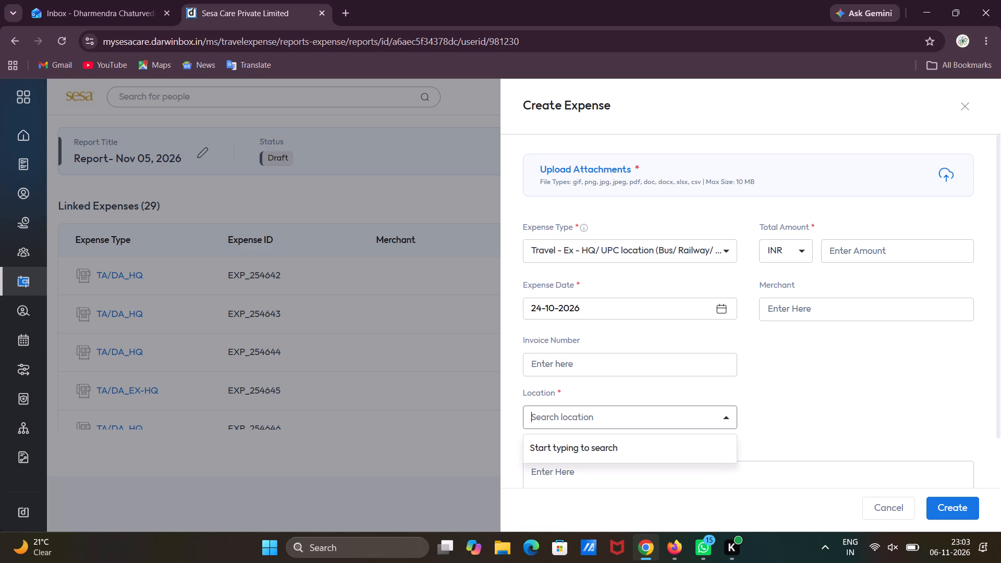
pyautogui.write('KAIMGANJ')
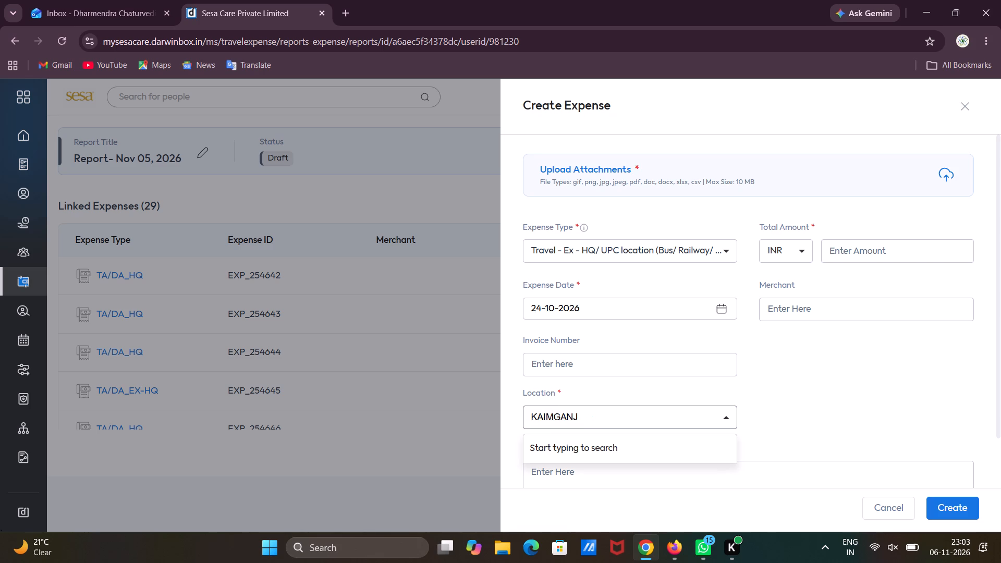
pyautogui.click(581, 452)
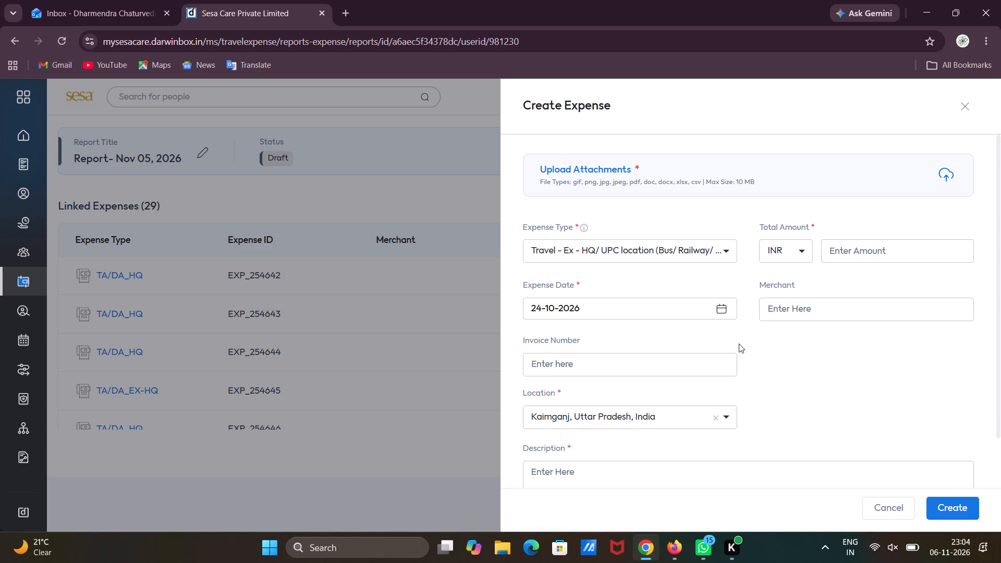
# Attach the desktop receipt image WhatsApp Image 2026-11-06 at 10.31.01 and set the total amount to INR 361.
pyautogui.click(574, 170)
pyautogui.scroll(-4, 393, 203)
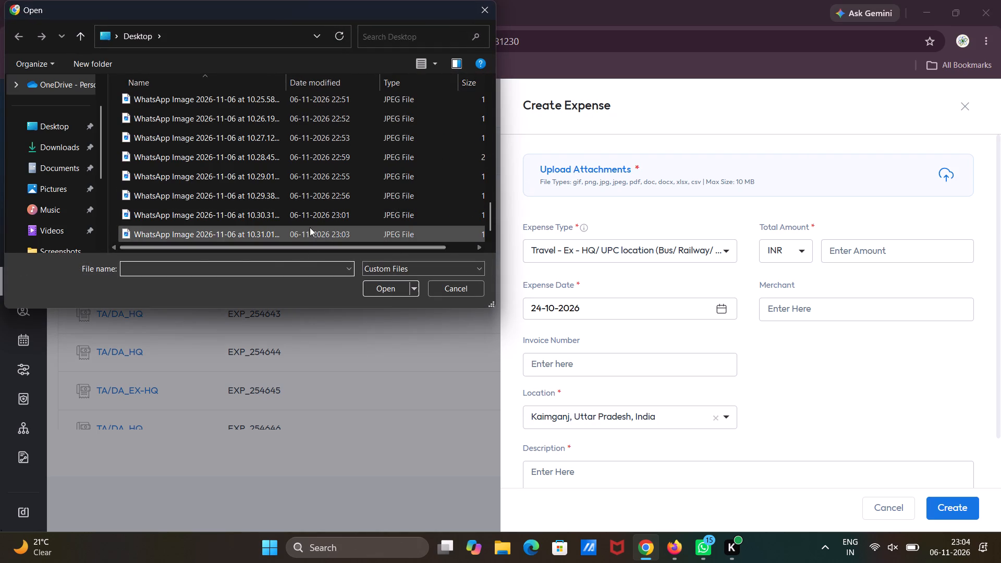
pyautogui.doubleClick(310, 227)
pyautogui.scroll(-1, 592, 266)
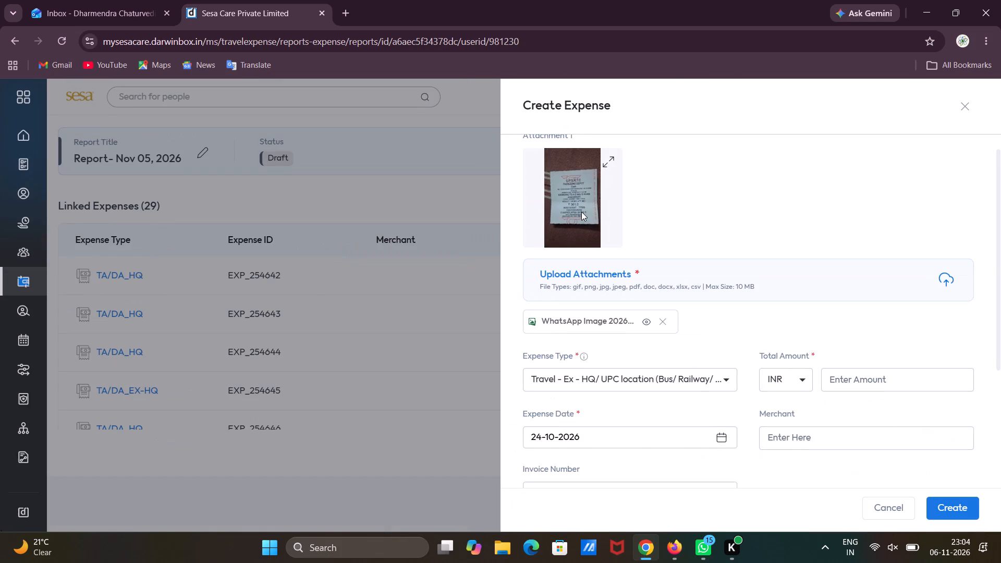
pyautogui.click(844, 384)
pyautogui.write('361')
# Enter KAIMGANJ TO KANPUR as the expense description.
pyautogui.scroll(-2, 714, 426)
pyautogui.click(582, 446)
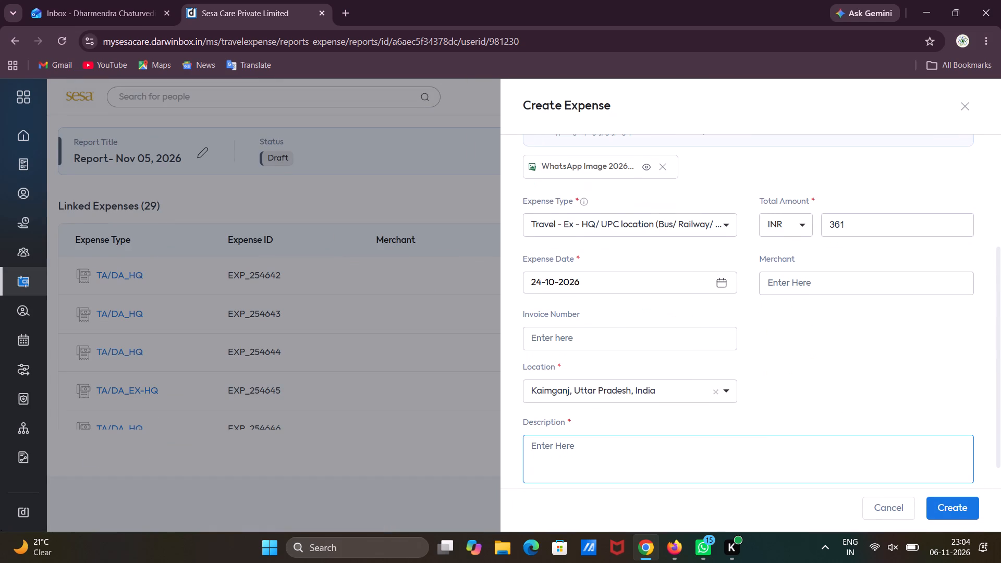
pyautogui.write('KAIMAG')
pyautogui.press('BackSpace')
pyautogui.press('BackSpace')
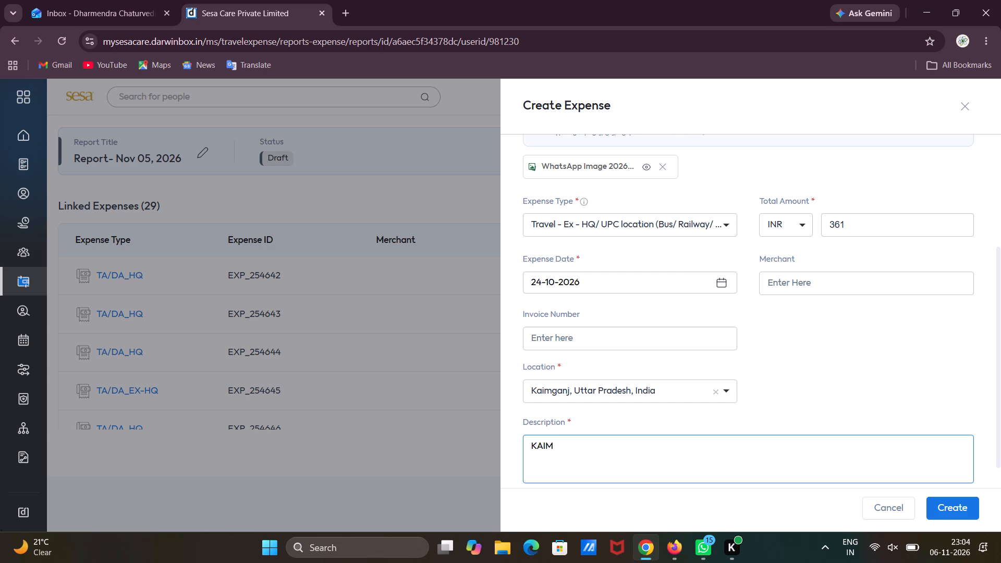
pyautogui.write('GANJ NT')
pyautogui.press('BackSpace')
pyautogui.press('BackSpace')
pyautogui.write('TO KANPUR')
# Check the attached ticket and create the 24-10-2026 Kaimganj to Kanpur expense in the report.
pyautogui.scroll(6, 627, 415)
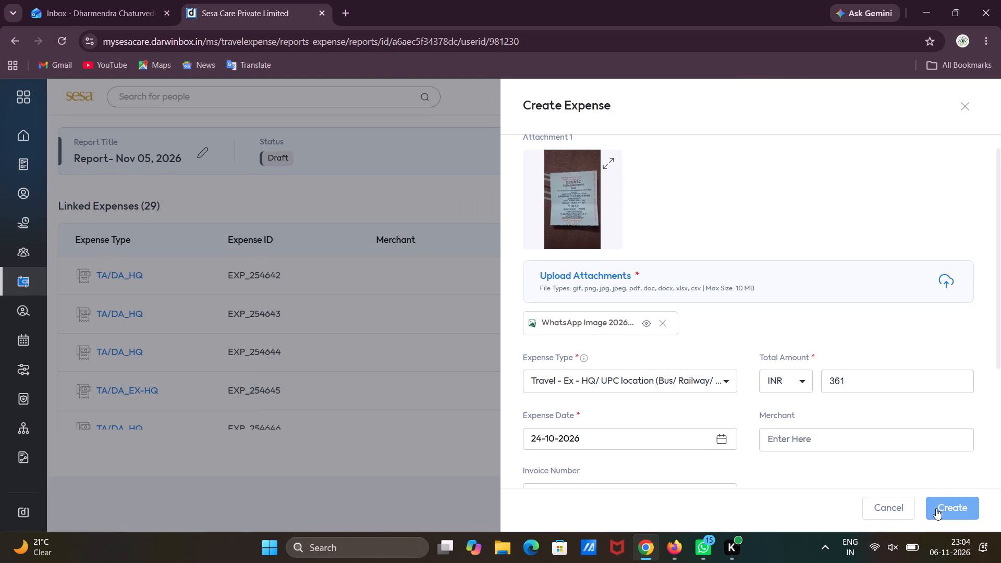
pyautogui.click(936, 508)
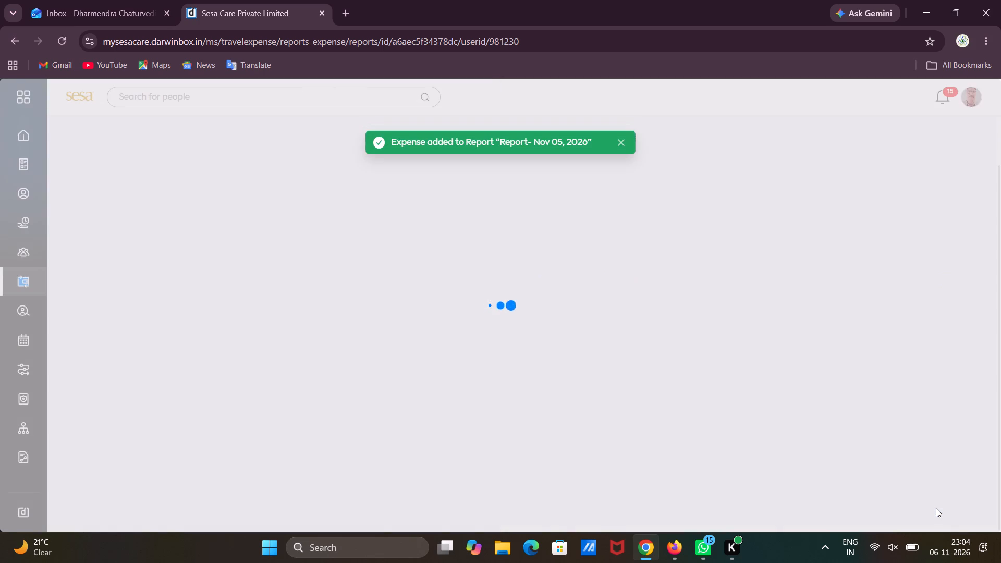
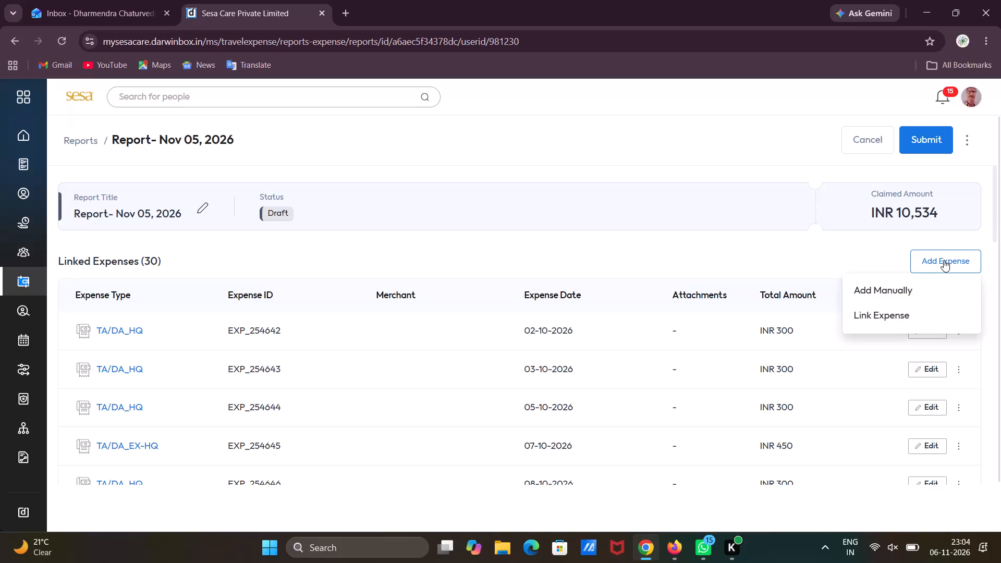
# Start a manually added expense of type Travel - Ex - HQ/ UPC location (Bus/ Railway/ ...) dated 26-10-2026.
pyautogui.click(891, 295)
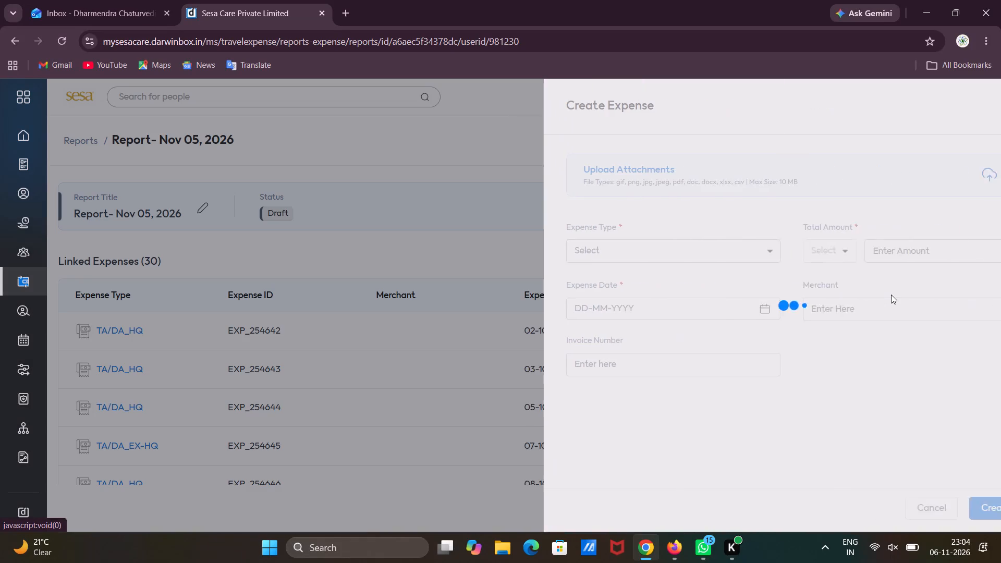
pyautogui.click(605, 255)
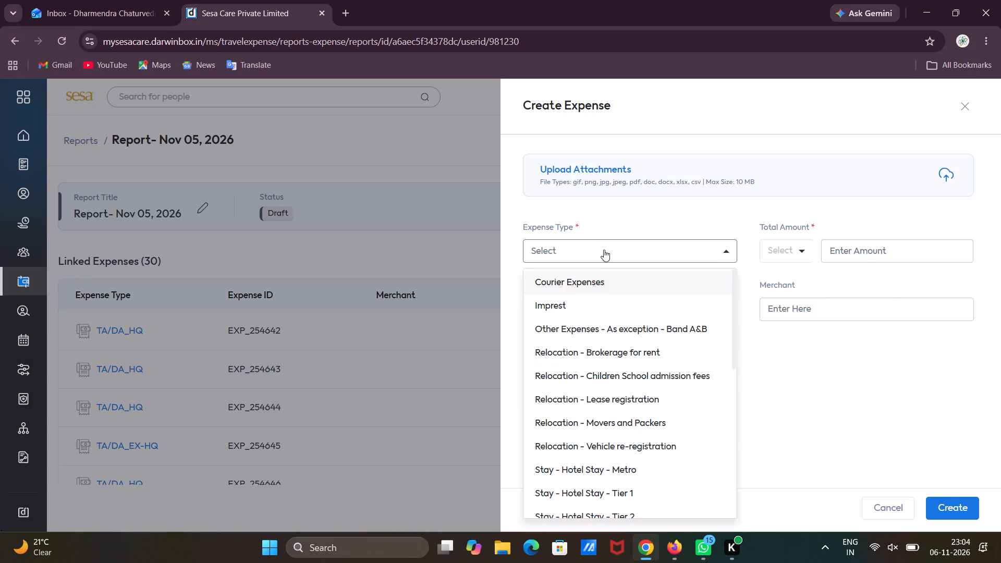
pyautogui.write('UPC')
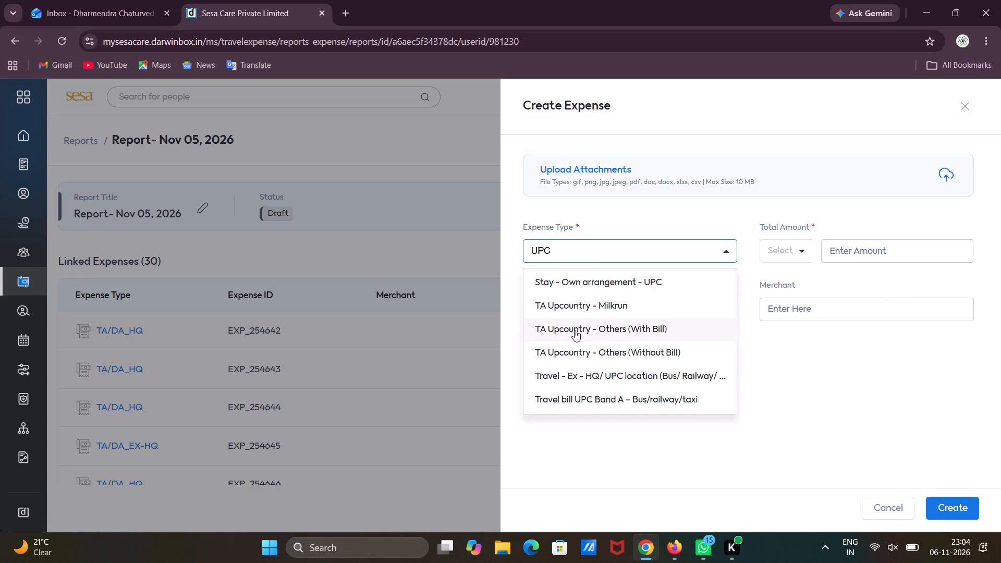
pyautogui.click(576, 377)
pyautogui.click(857, 251)
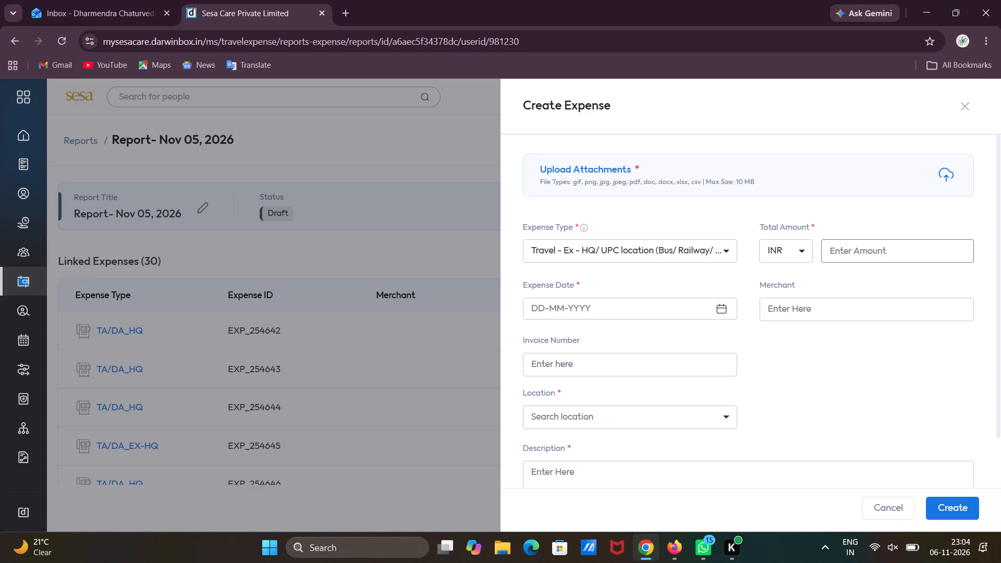
pyautogui.click(637, 304)
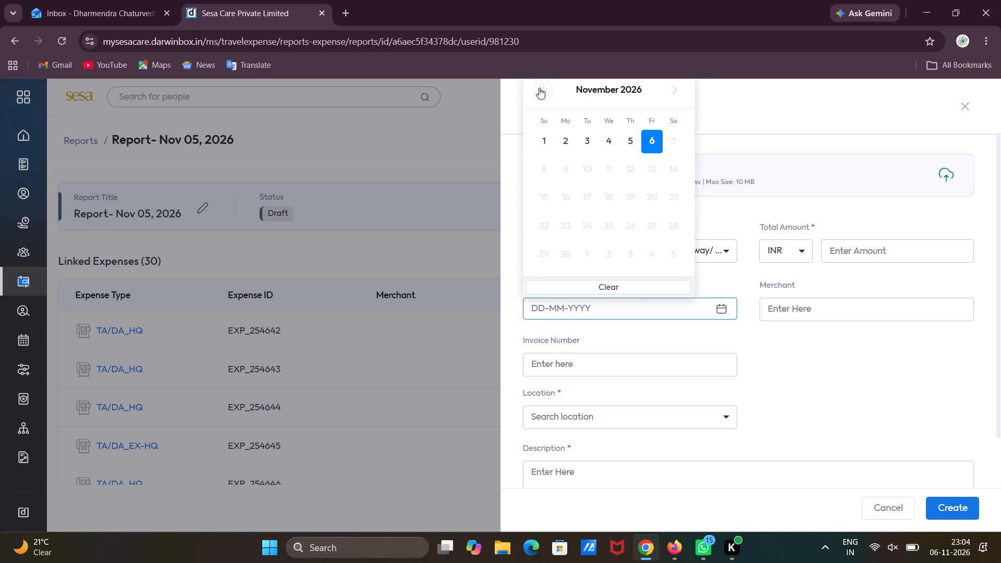
pyautogui.click(541, 90)
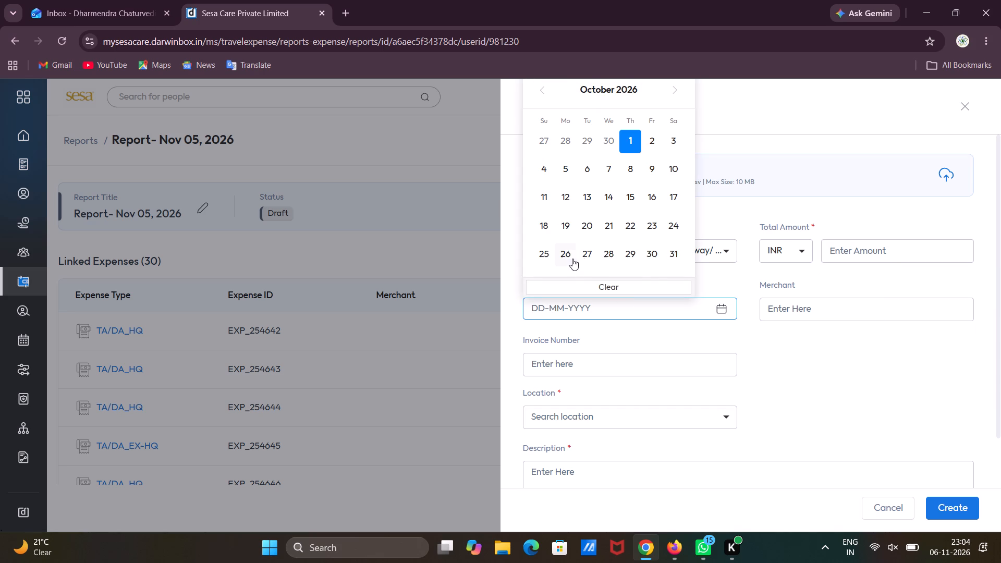
pyautogui.click(568, 261)
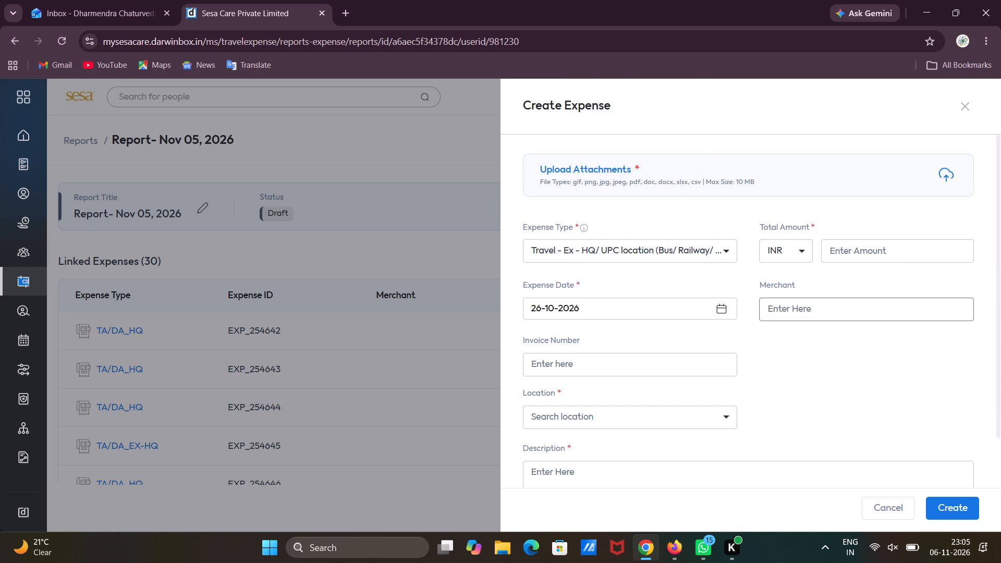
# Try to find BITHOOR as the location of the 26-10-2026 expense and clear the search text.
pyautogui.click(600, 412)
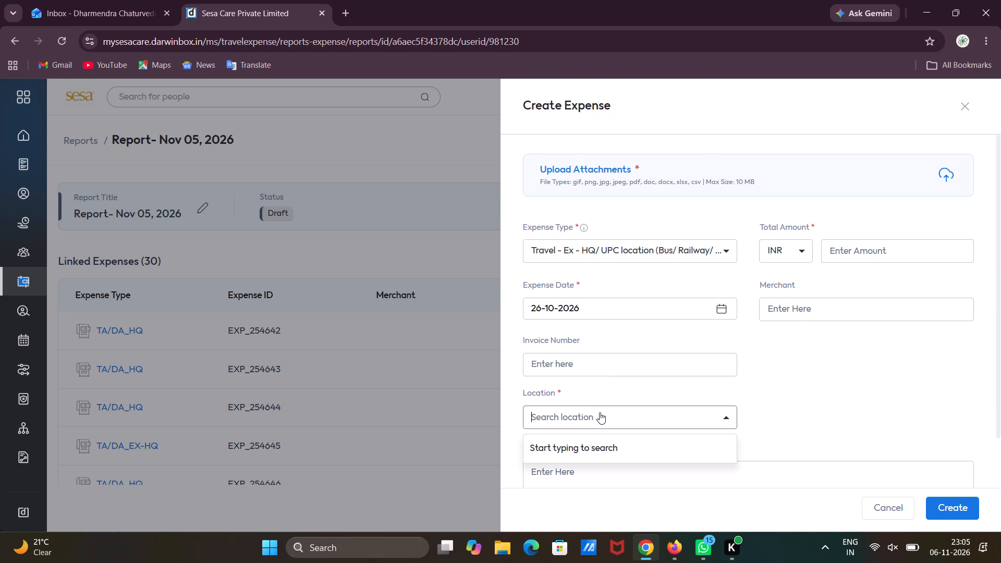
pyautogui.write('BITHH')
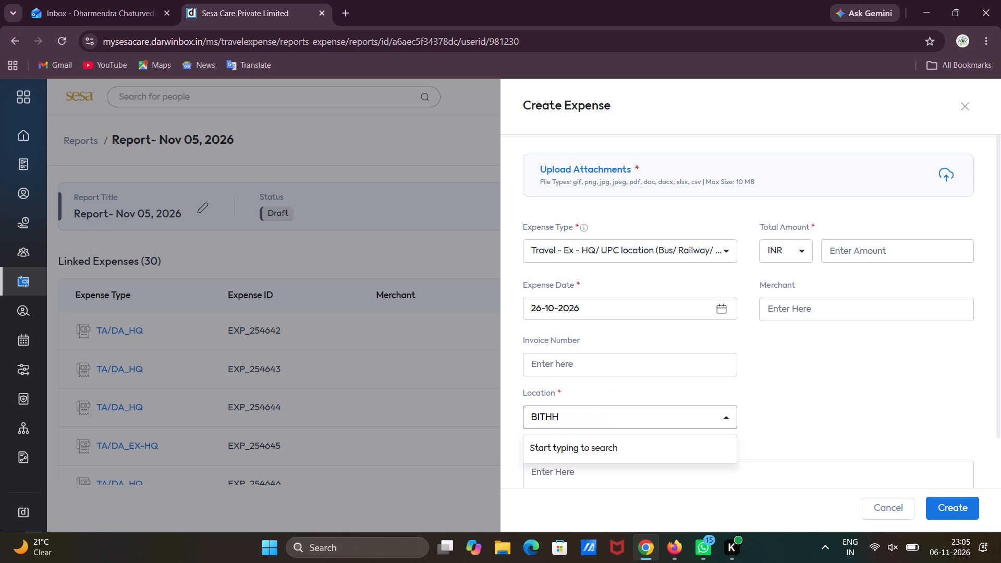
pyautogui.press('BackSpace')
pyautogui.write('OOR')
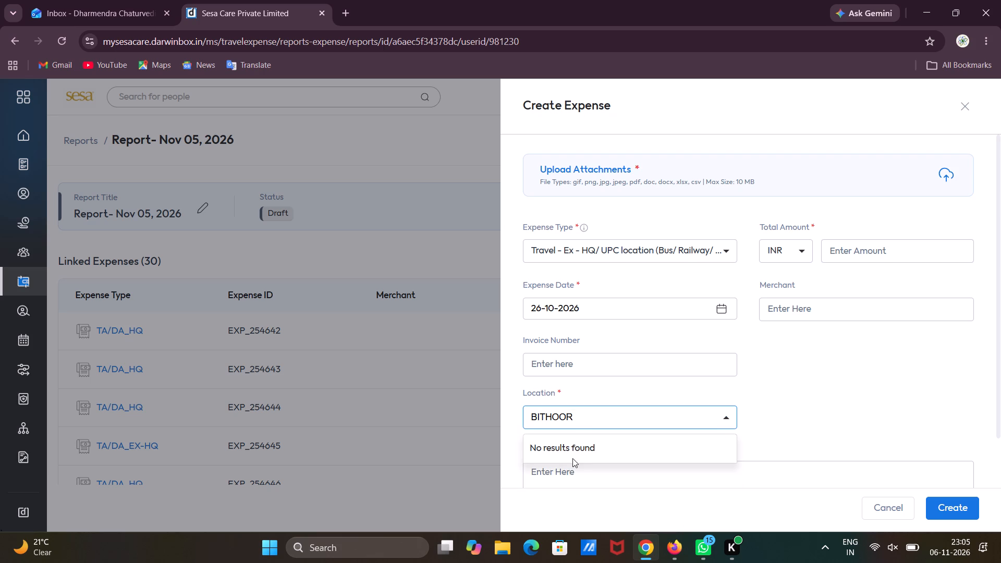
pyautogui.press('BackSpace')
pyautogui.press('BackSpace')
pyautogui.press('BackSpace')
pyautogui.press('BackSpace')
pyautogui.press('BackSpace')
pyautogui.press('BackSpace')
# Search for KANPUR as the location of the 26-10-2026 expense and look through the matching places.
pyautogui.press('k')
pyautogui.press('BackSpace')
pyautogui.press('BackSpace')
pyautogui.write('KANPUR')
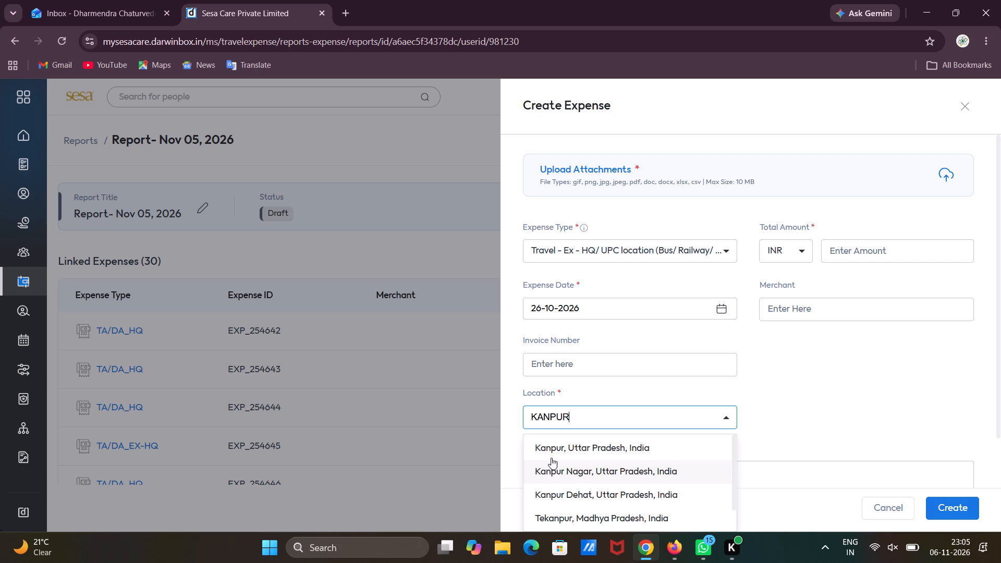
pyautogui.scroll(-1, 558, 460)
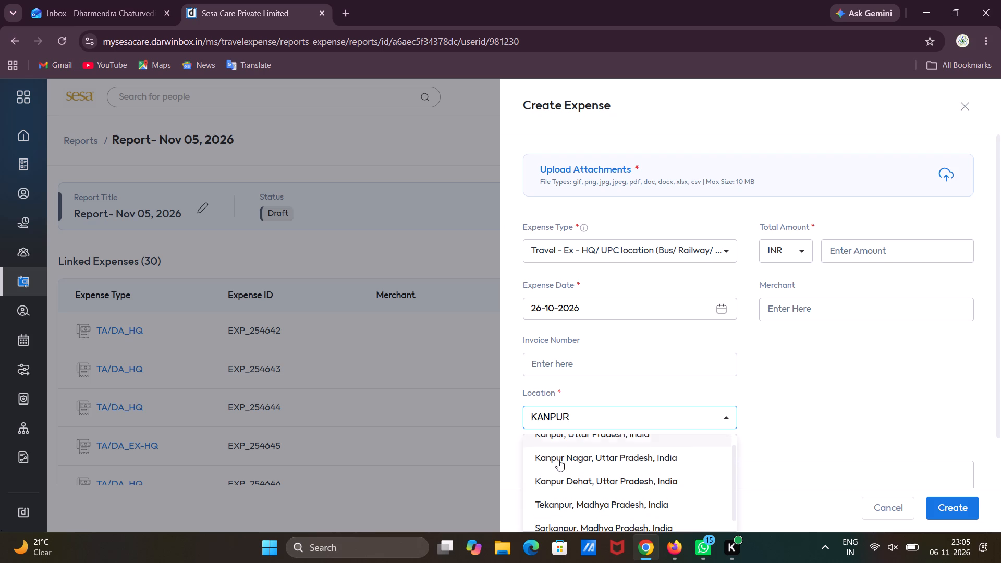
# Set the expense location to Kanpur Dehat, Uttar Pradesh, India and enter the description KANPUR TO BITHOOR UP DOWN.
pyautogui.click(556, 477)
pyautogui.scroll(-1, 556, 477)
pyautogui.click(570, 421)
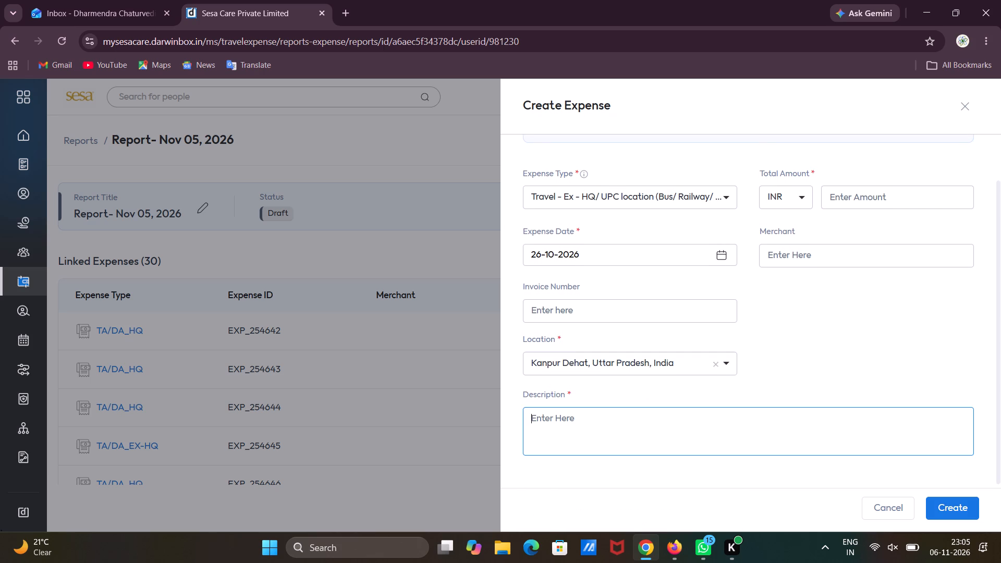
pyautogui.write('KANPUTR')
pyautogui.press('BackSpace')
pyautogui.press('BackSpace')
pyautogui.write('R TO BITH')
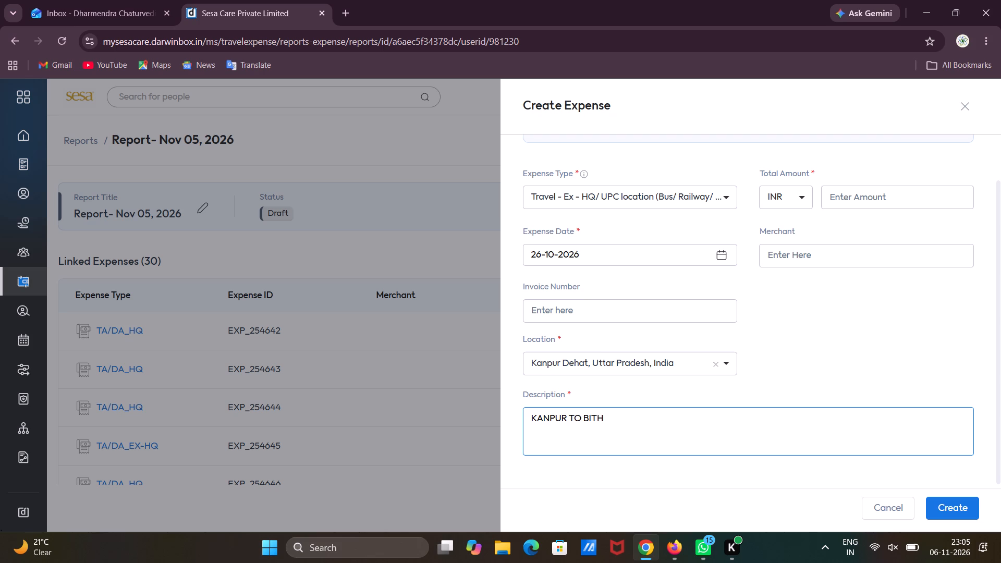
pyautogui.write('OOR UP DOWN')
# Attach the WhatsApp receipt image 2026-11-06 at 10.31.33 from the Desktop to the 26-10-2026 expense.
pyautogui.scroll(2, 639, 348)
pyautogui.click(634, 191)
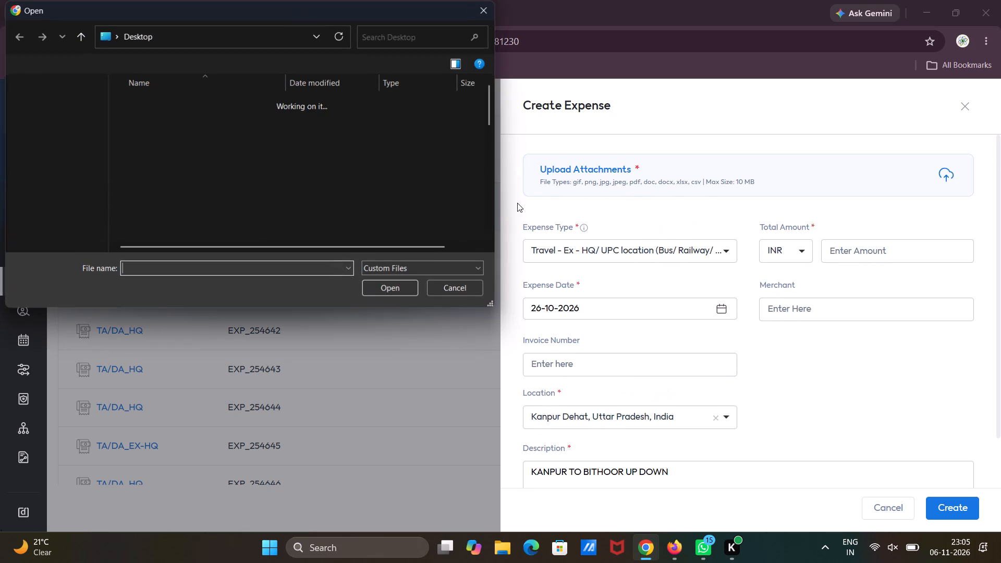
pyautogui.scroll(-6, 284, 152)
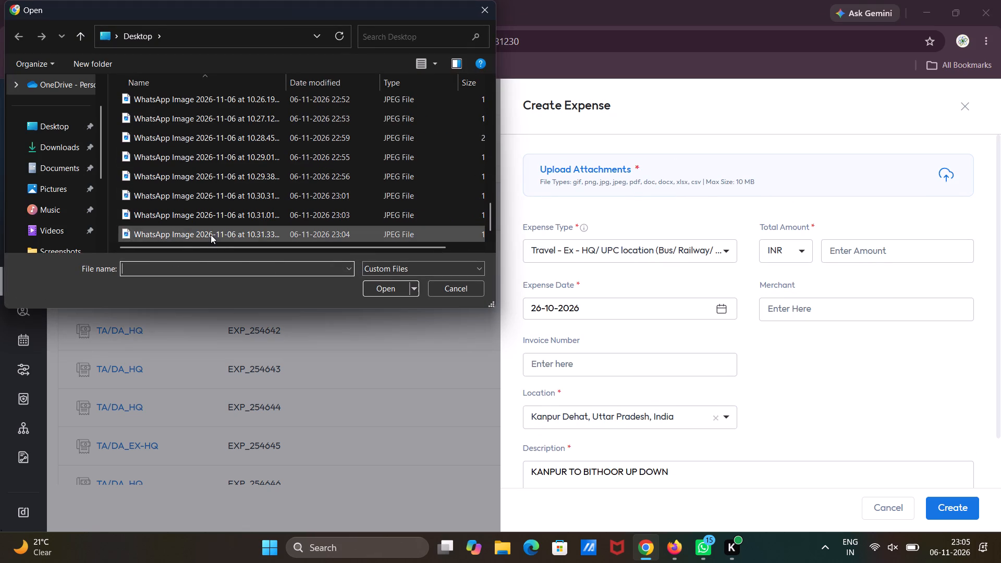
pyautogui.doubleClick(211, 235)
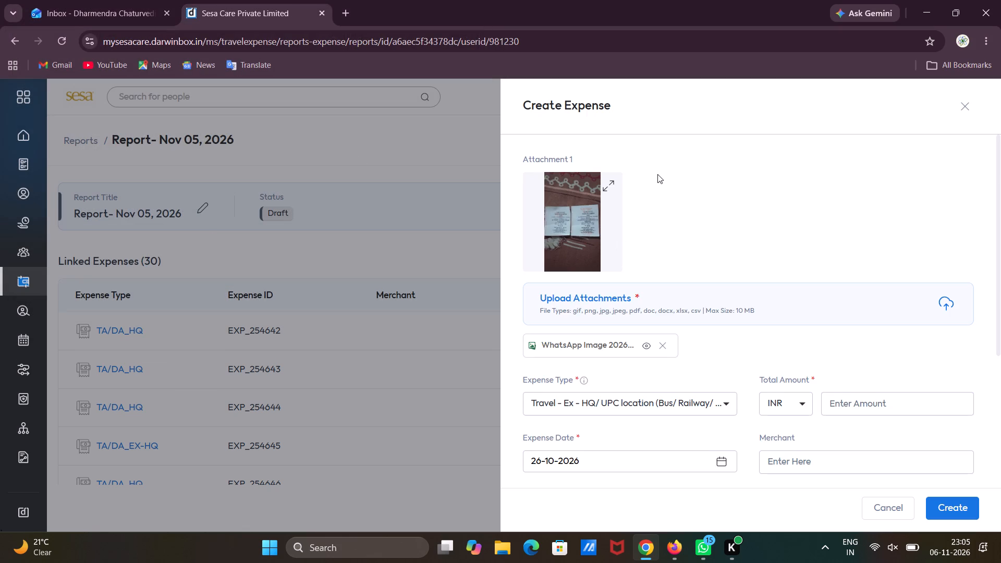
# Set the total amount to INR 136 and create the 26-10-2026 Kanpur to Bithoor expense.
pyautogui.hscroll(-2, 657, 174)
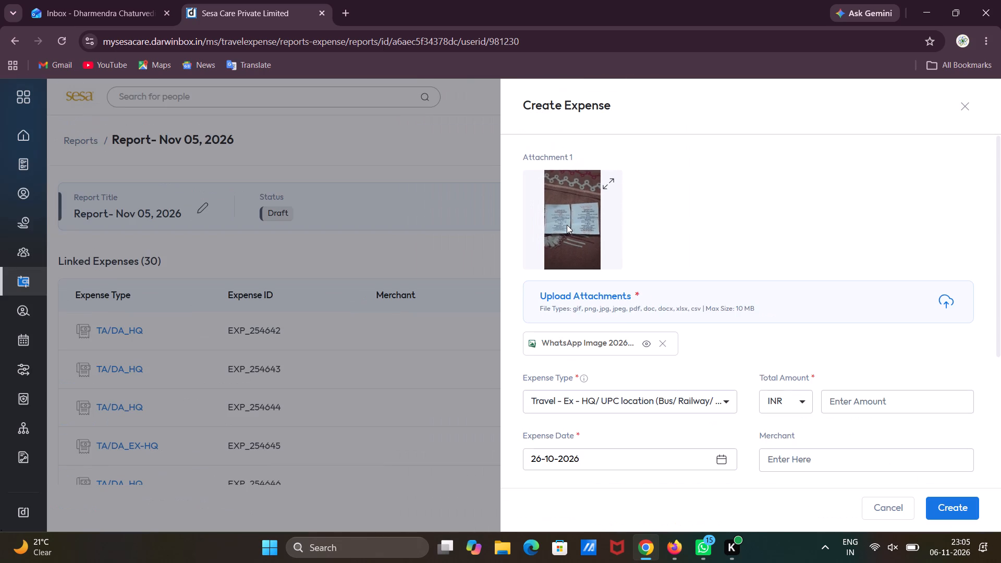
pyautogui.click(850, 402)
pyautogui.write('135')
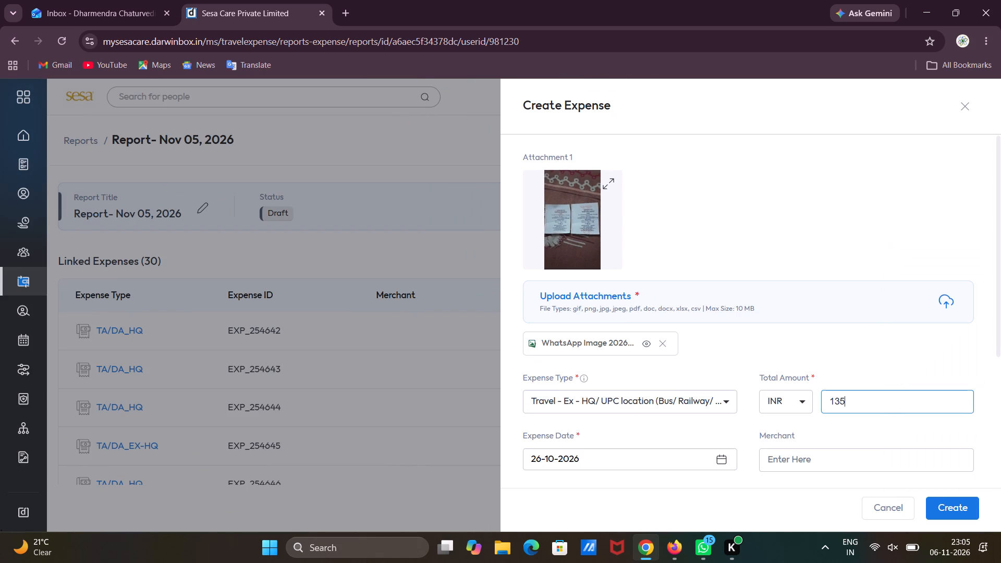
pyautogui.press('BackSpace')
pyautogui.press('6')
pyautogui.click(959, 510)
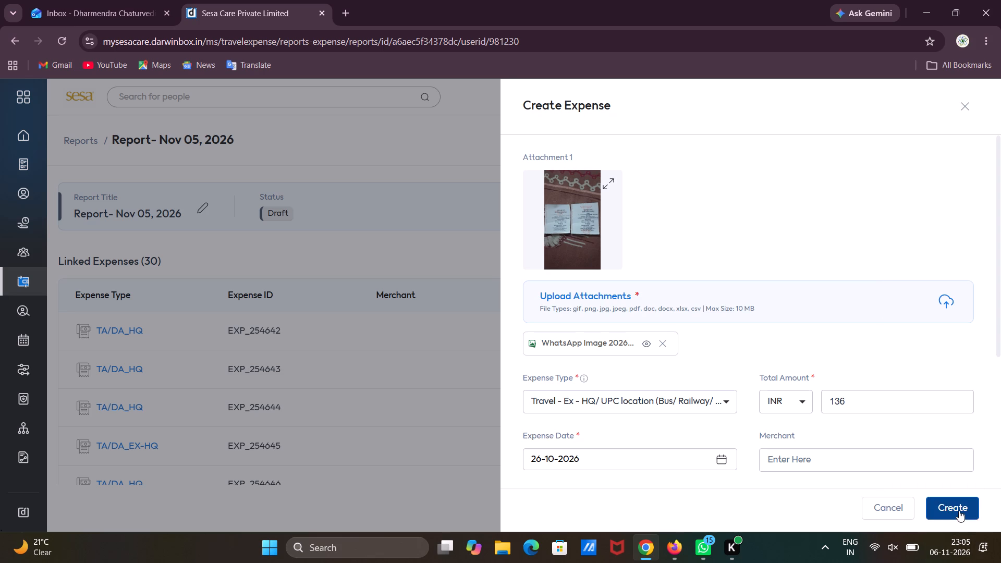
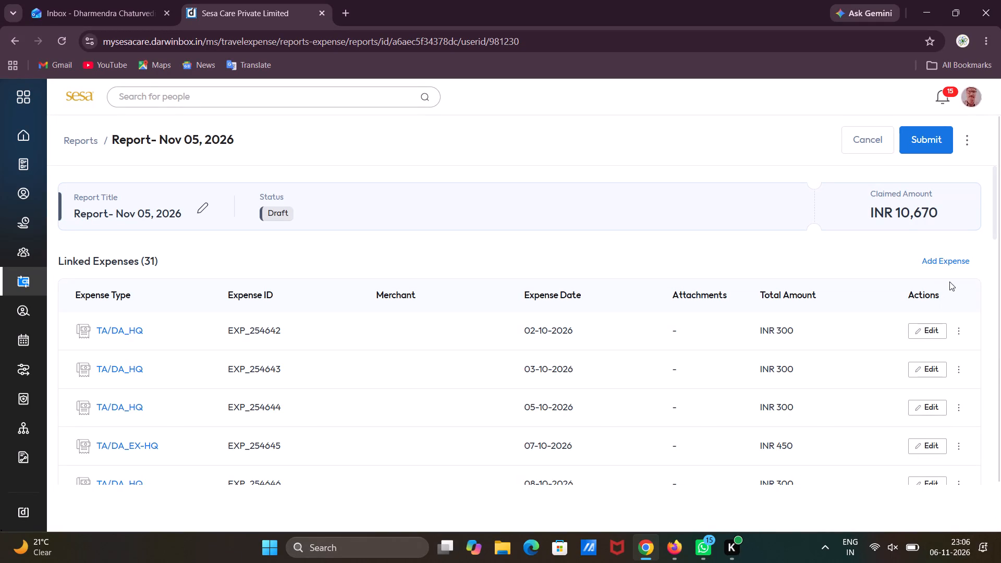
# Start another manually added expense in the report and search the expense types for TE.
pyautogui.click(951, 265)
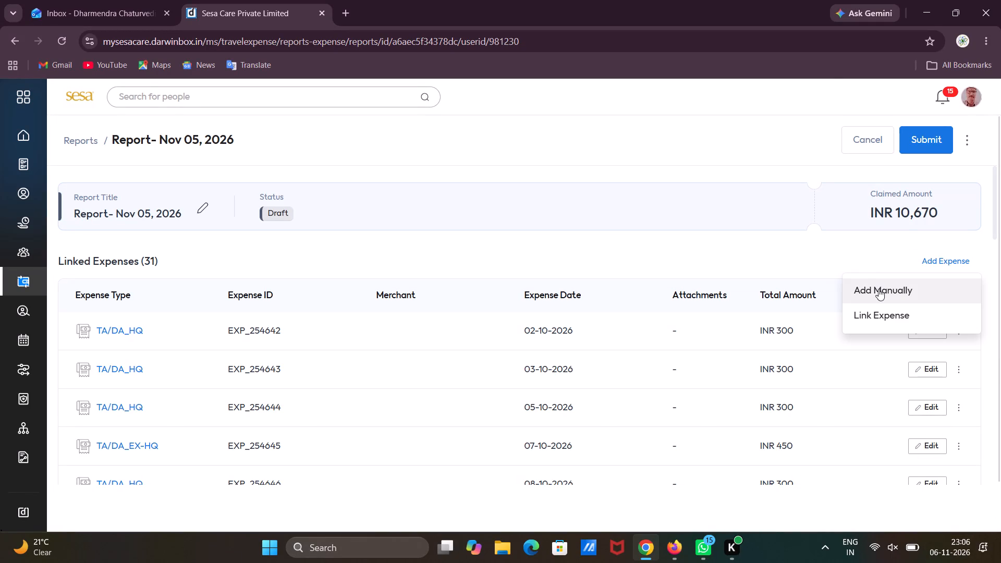
pyautogui.click(878, 291)
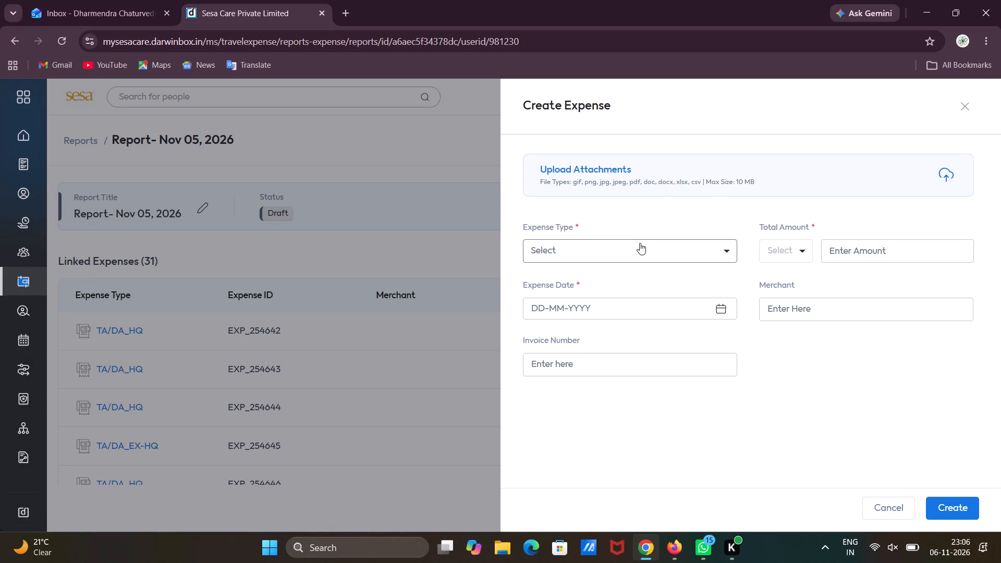
pyautogui.click(640, 249)
pyautogui.write('TE')
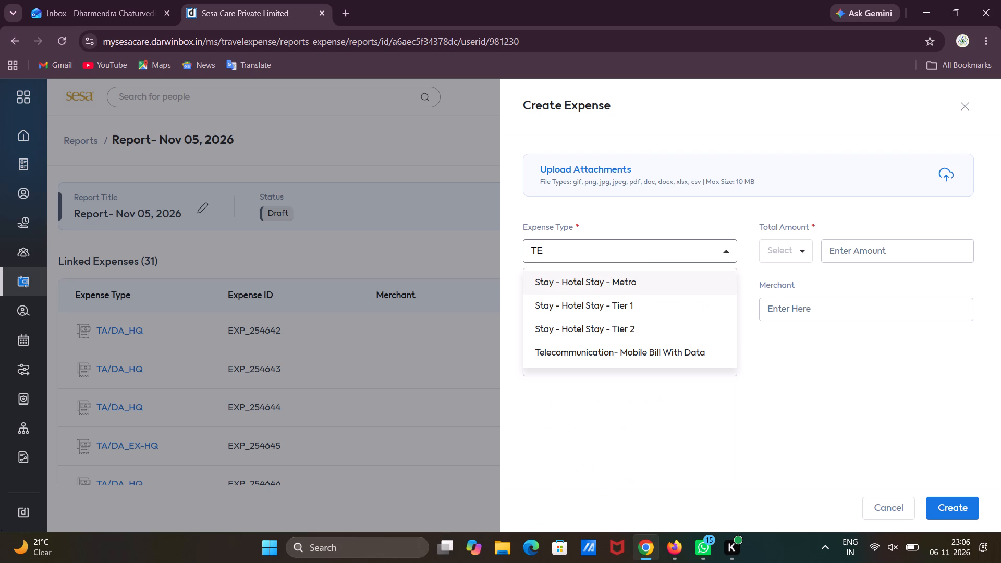
# Set the new expense to type Telecommunication- Mobile Bill With Data, with a total amount of 300 and the date 03-10-2026.
pyautogui.click(626, 365)
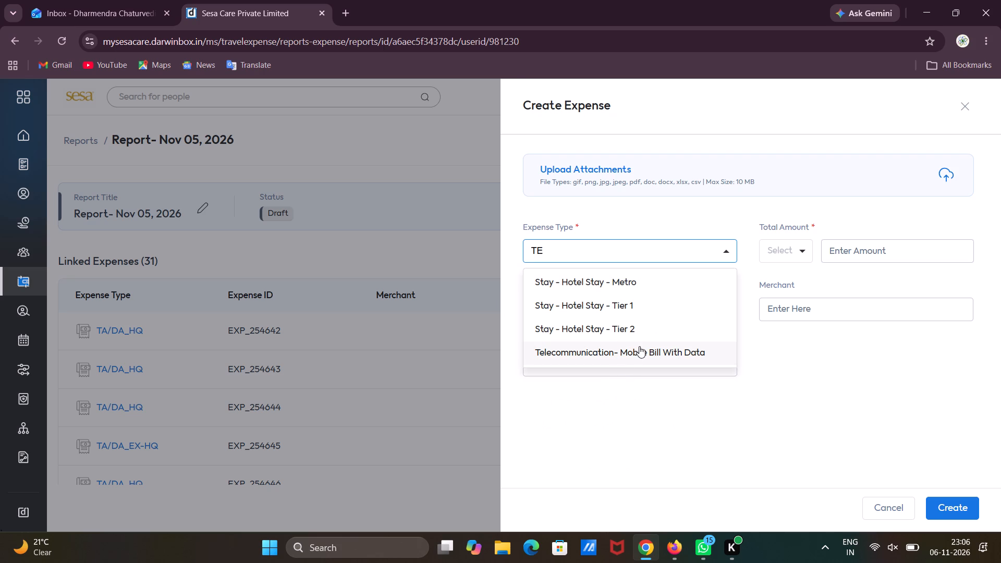
pyautogui.click(639, 346)
pyautogui.click(839, 252)
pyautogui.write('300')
pyautogui.click(647, 313)
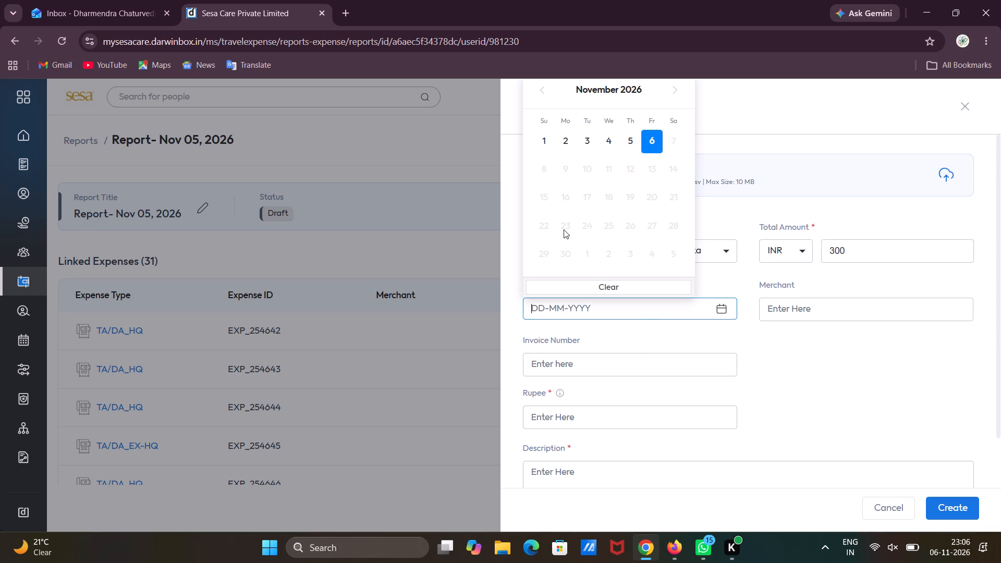
pyautogui.click(537, 96)
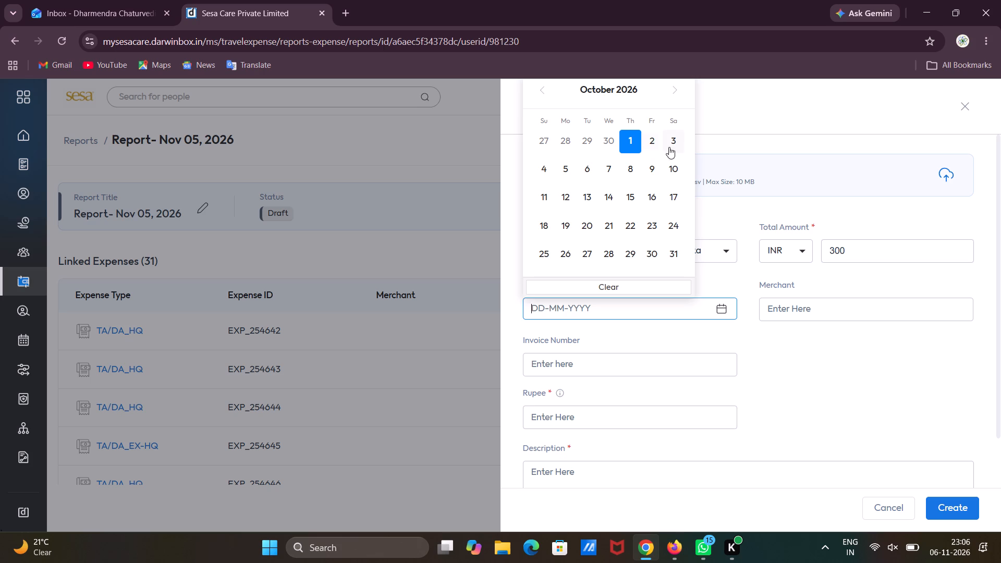
pyautogui.click(680, 142)
# Set the Rupee value to 1 and enter MOBILE RECHARGE as the description of the mobile bill expense.
pyautogui.click(585, 413)
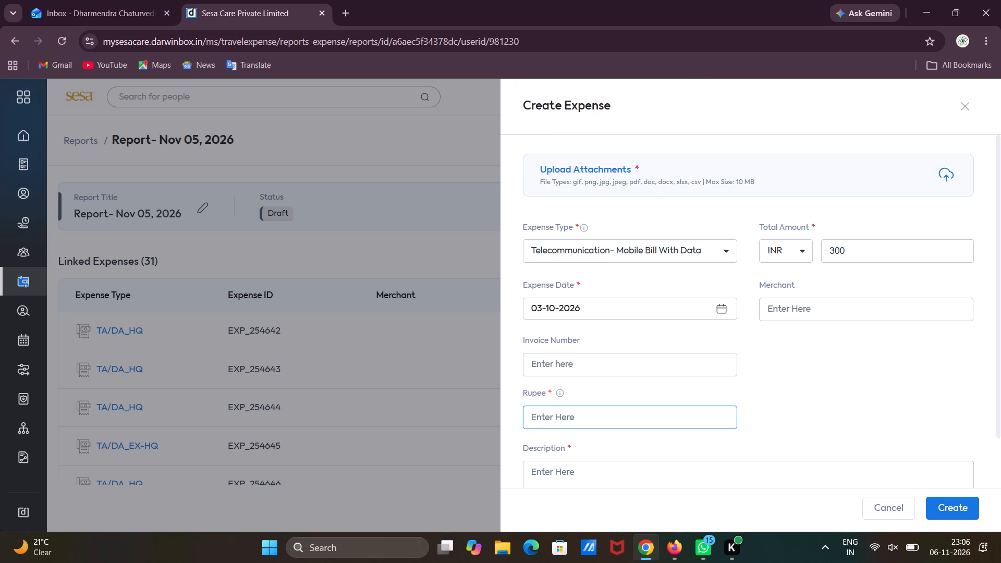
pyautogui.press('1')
pyautogui.scroll(-1, 560, 458)
pyautogui.click(561, 430)
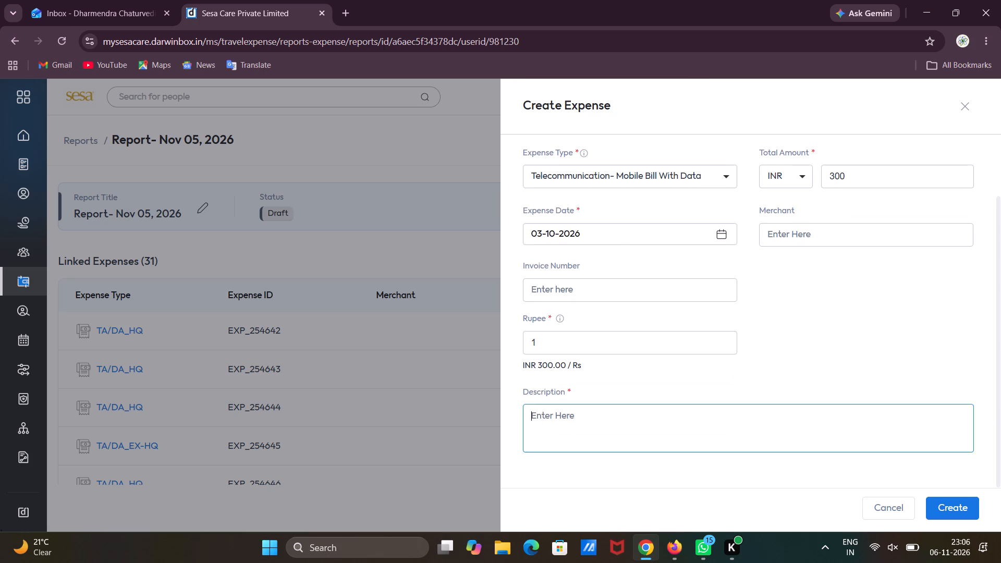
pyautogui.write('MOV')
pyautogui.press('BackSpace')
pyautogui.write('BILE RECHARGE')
pyautogui.scroll(2, 584, 428)
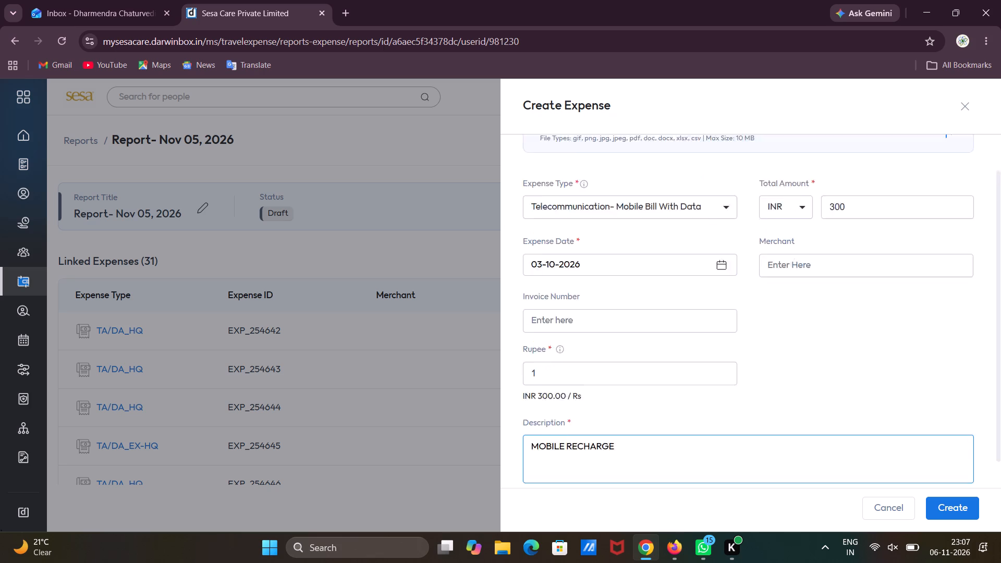
pyautogui.scroll(3, 584, 428)
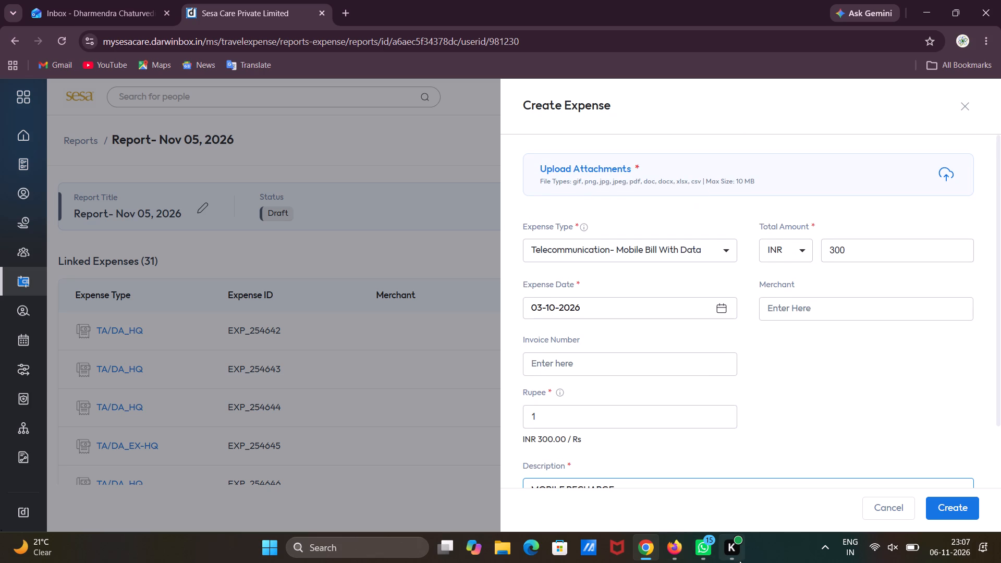
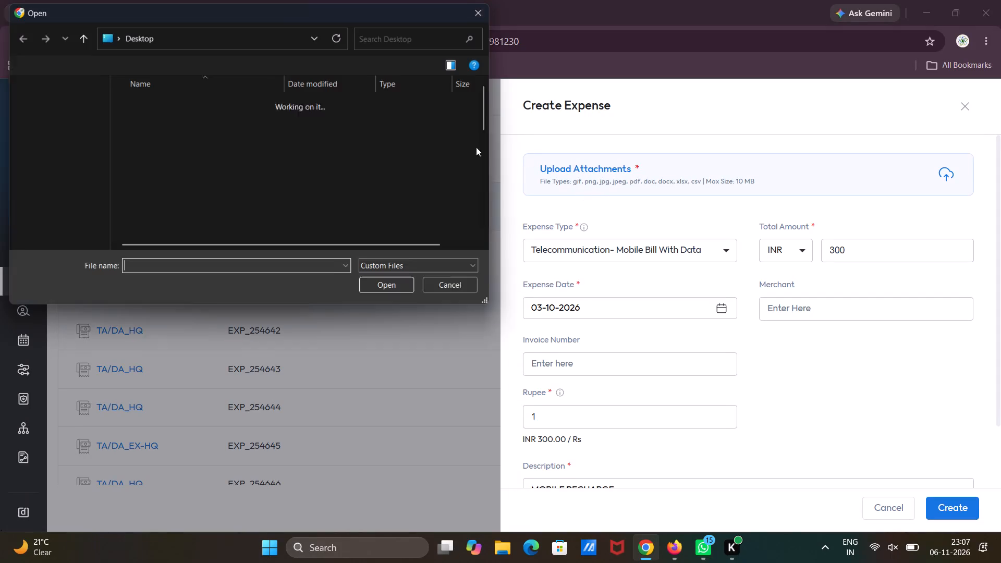
# Attach the receipt image WhatsApp Image 2026-11-06 at 11.06.15 PM to the 03-10-2026 mobile bill expense and create the expense.
pyautogui.scroll(-16, 323, 153)
pyautogui.doubleClick(262, 219)
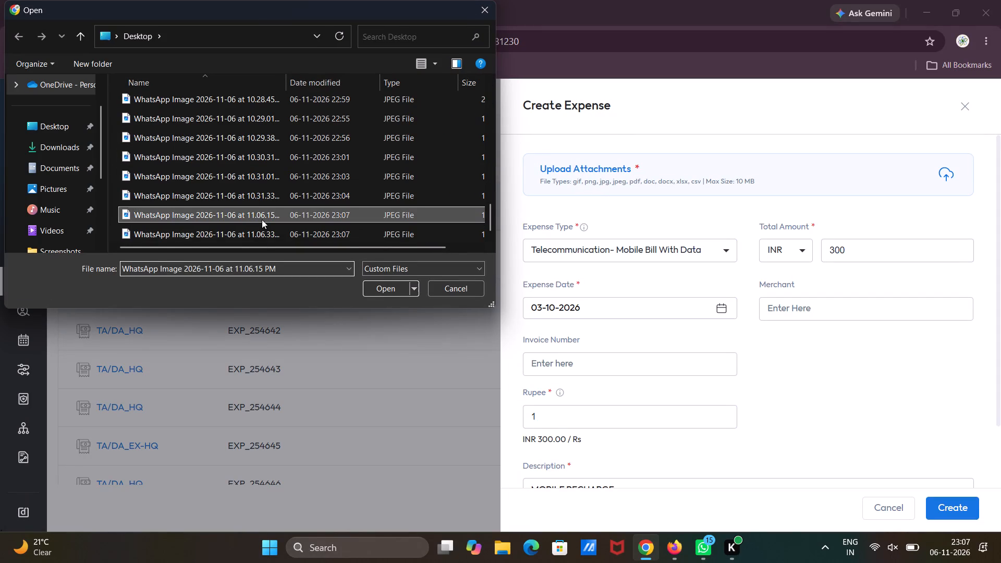
pyautogui.scroll(3, 606, 218)
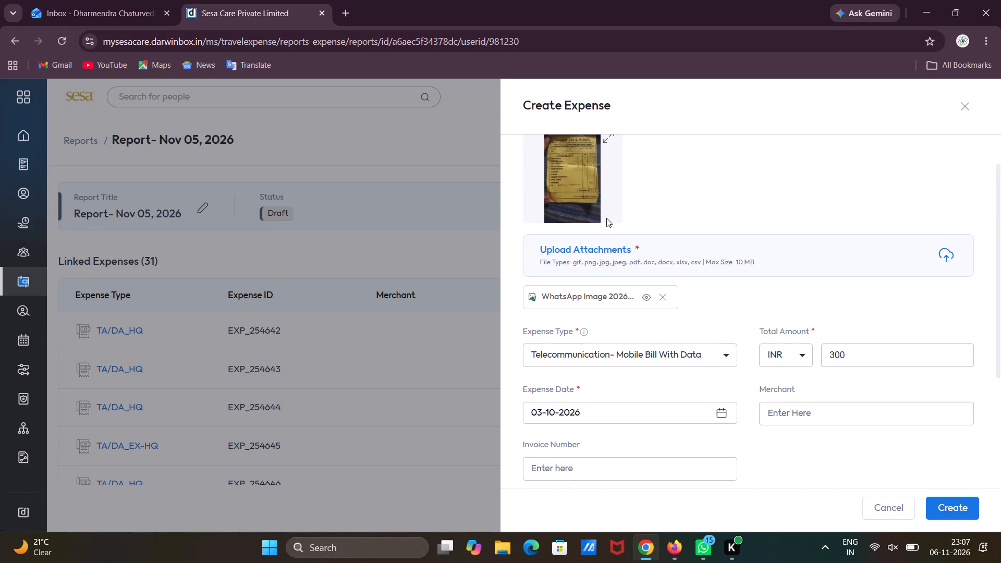
pyautogui.scroll(1, 606, 218)
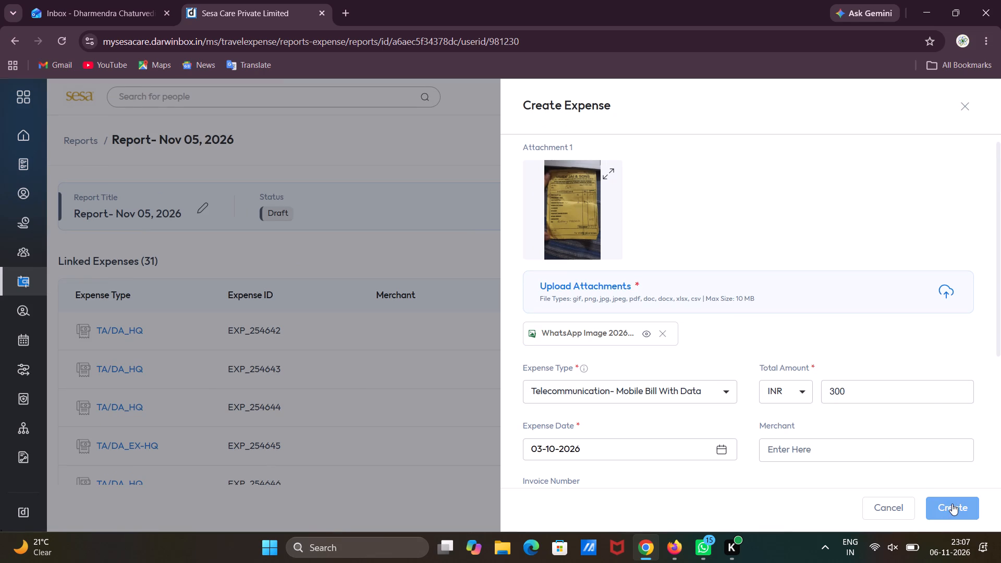
pyautogui.scroll(-5, 925, 368)
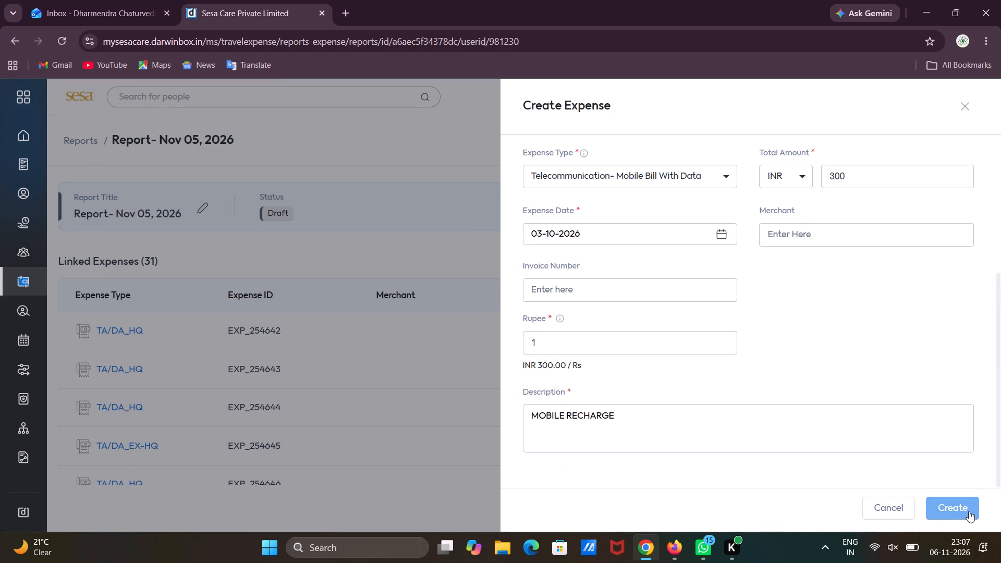
pyautogui.click(956, 508)
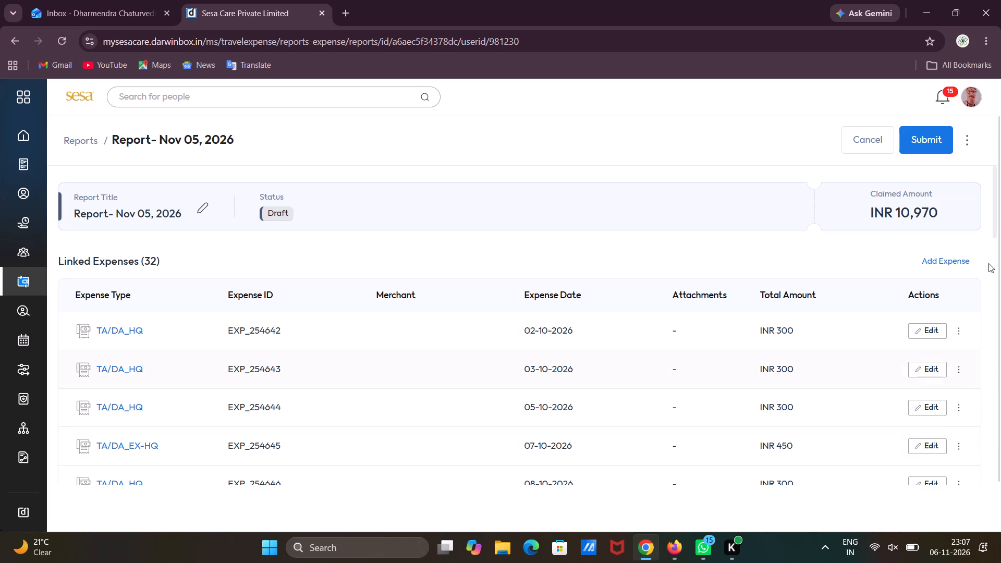
# Start another manually added expense in the report with the expense type Stay - Hotel Stay - Tier 2.
pyautogui.click(947, 258)
pyautogui.click(871, 295)
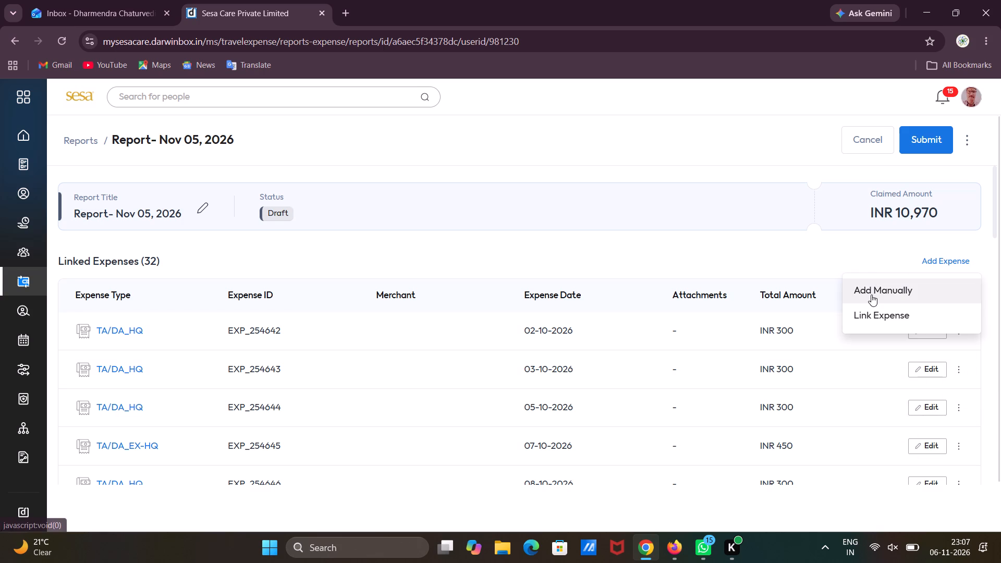
pyautogui.click(670, 242)
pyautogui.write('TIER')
pyautogui.click(641, 306)
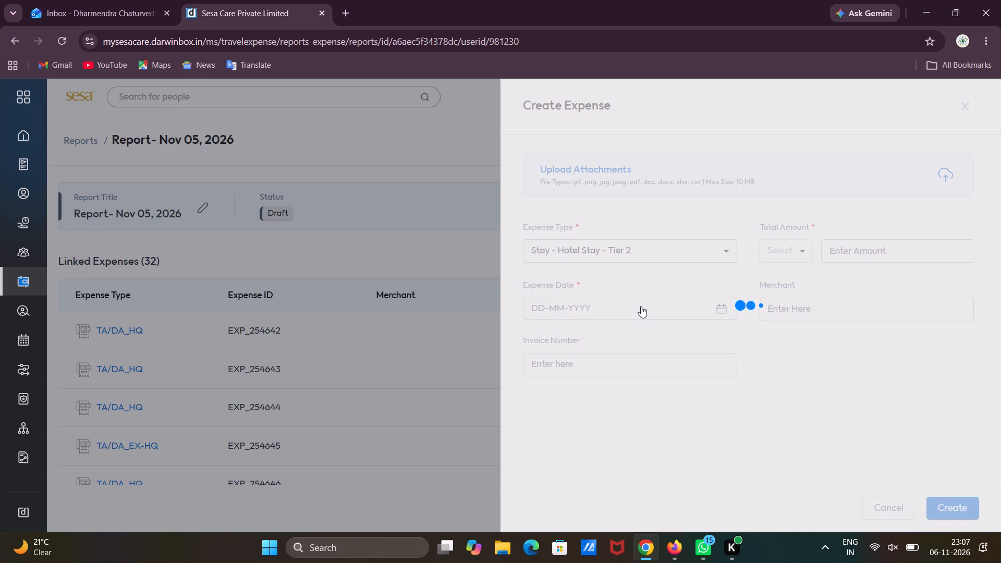
# Fill in the Tier 2 hotel stay expense with an amount of INR 600, date 13-10-2026 and 1 night.
pyautogui.click(837, 252)
pyautogui.write('600')
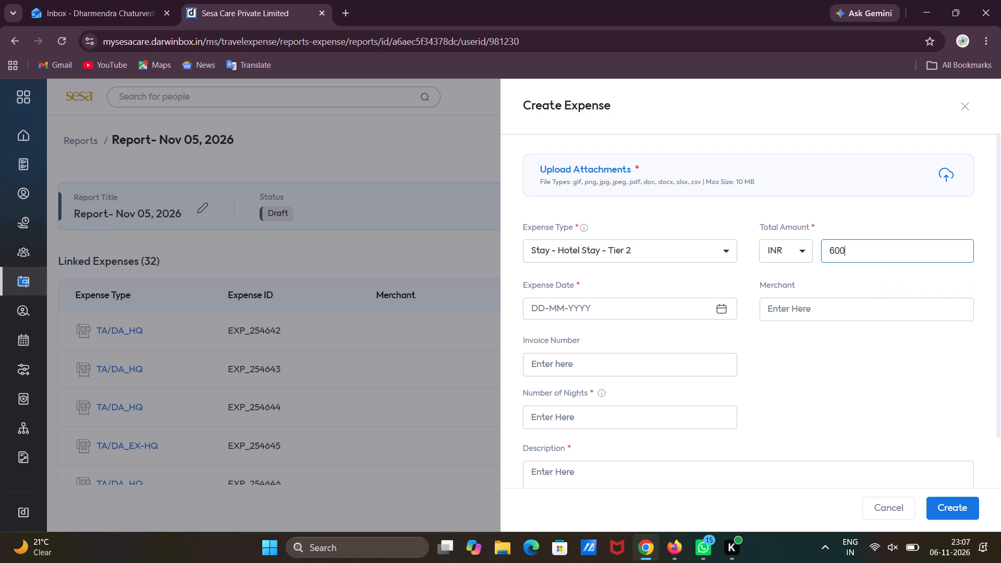
pyautogui.click(683, 310)
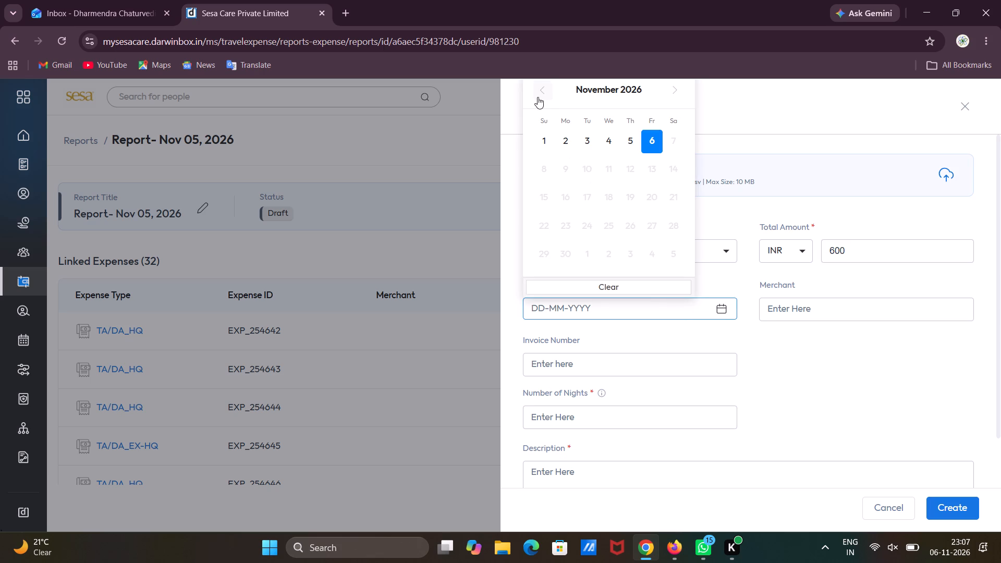
pyautogui.click(539, 92)
pyautogui.click(582, 201)
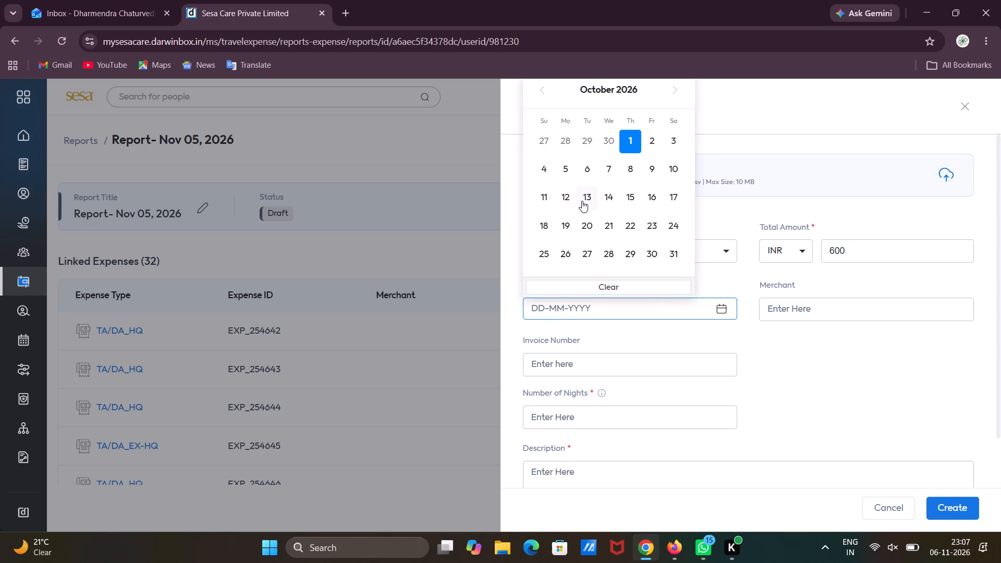
pyautogui.click(556, 423)
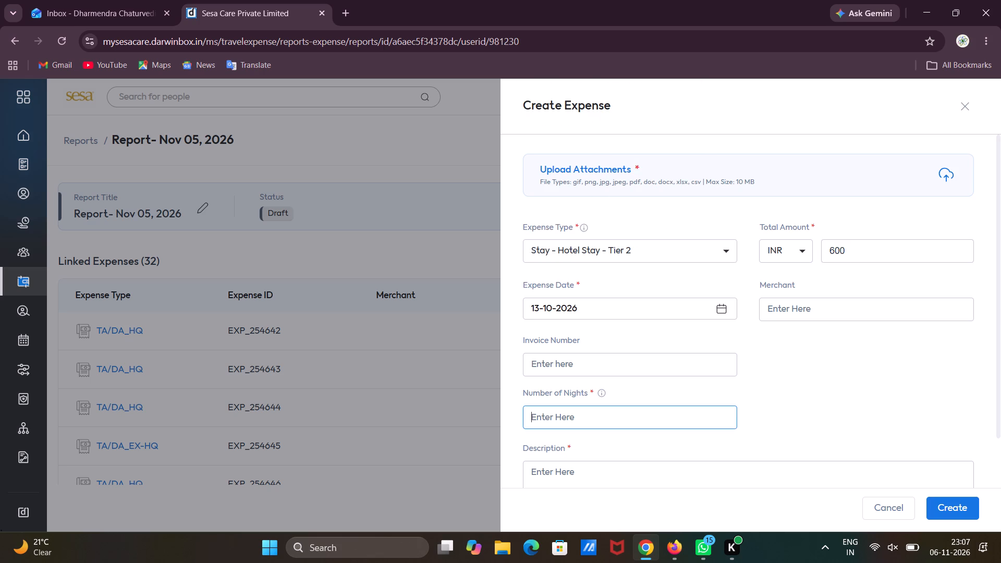
pyautogui.press('1')
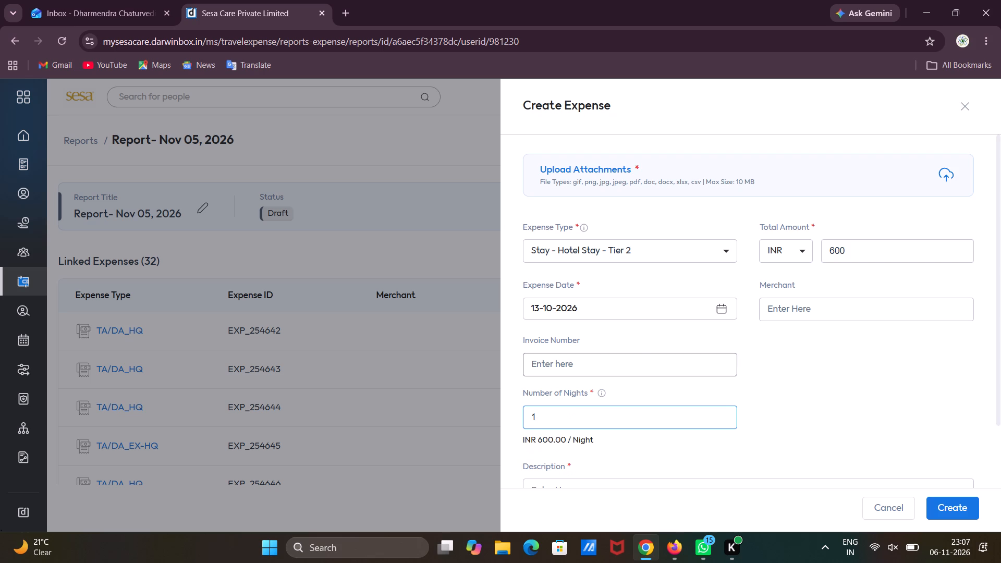
# Enter ONE NIGHT STAY IN BANDA as the hotel stay expense's description.
pyautogui.scroll(-1, 638, 350)
pyautogui.click(582, 421)
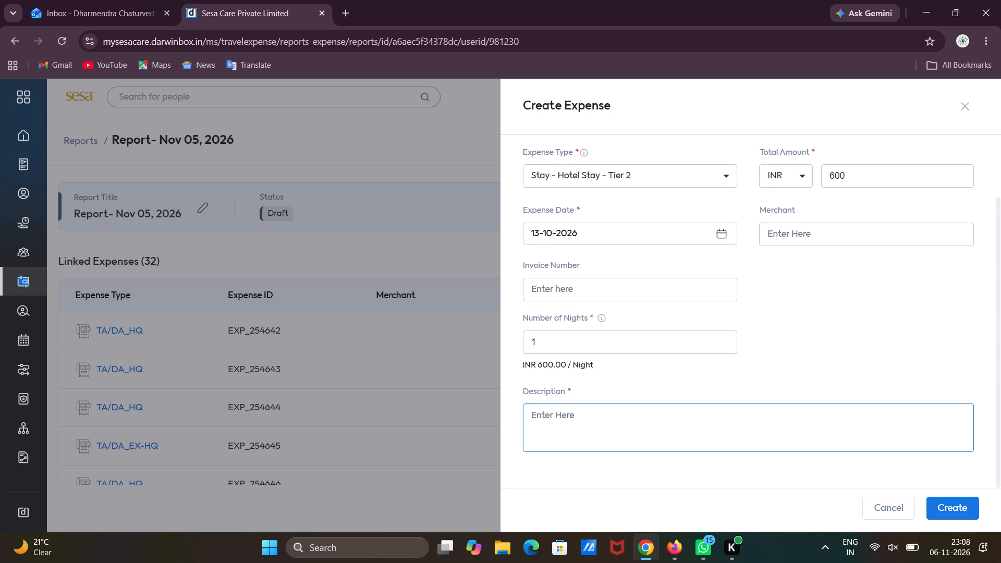
pyautogui.write('ONE NIGHT')
pyautogui.press('space')
pyautogui.press('BackSpace')
pyautogui.press('BackSpace')
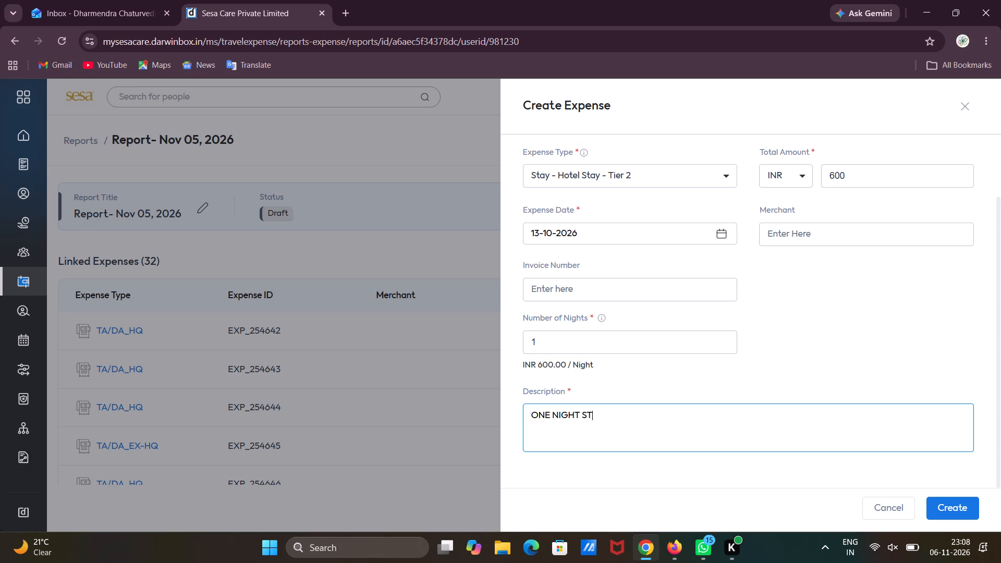
pyautogui.press('a')
pyautogui.write('Y IN BANDAS')
pyautogui.press('BackSpace')
# Attach the WhatsApp image dated 2026-11-06 at 11.06.33 from the Desktop and create the hotel stay expense.
pyautogui.scroll(7, 657, 283)
pyautogui.click(575, 163)
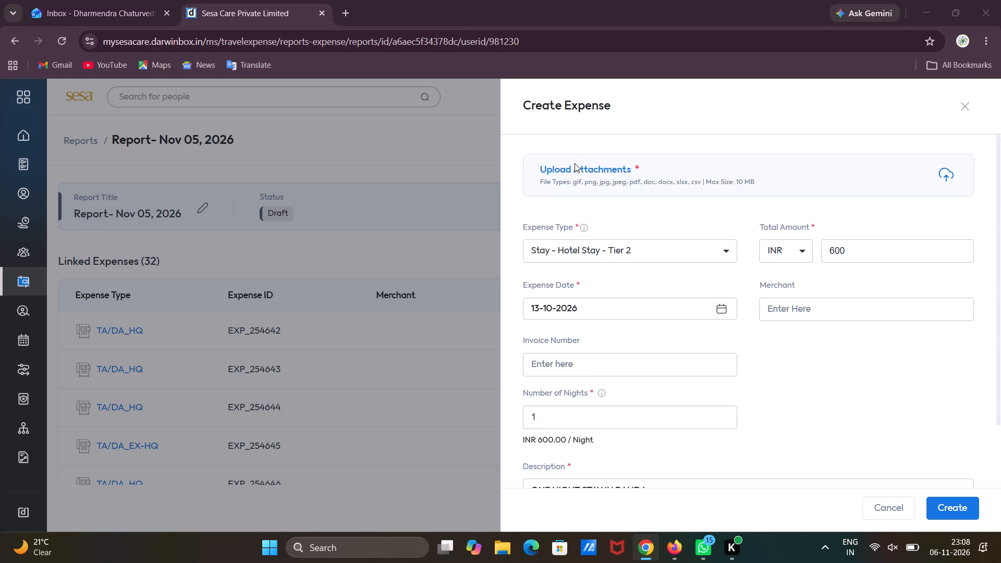
pyautogui.scroll(-6, 324, 191)
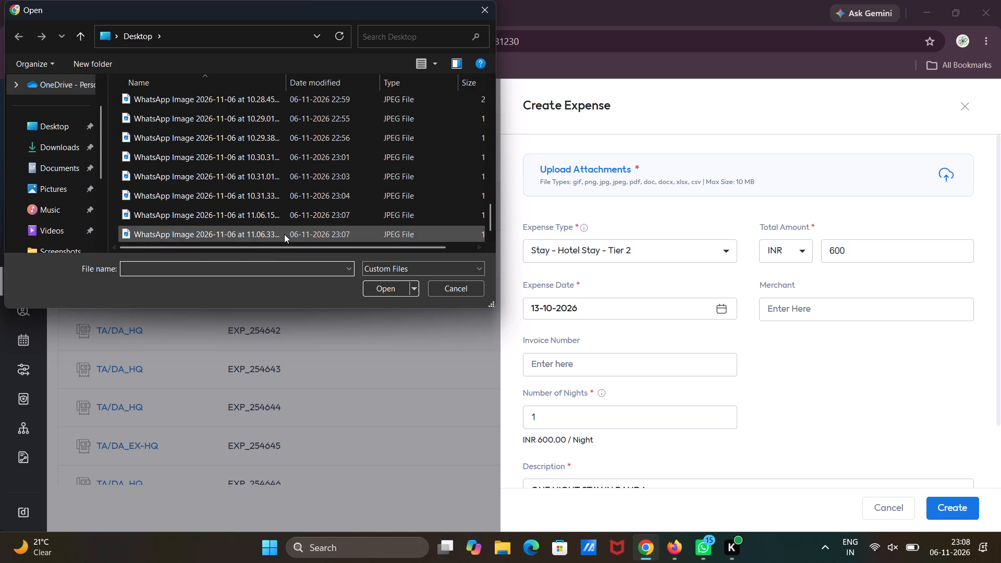
pyautogui.doubleClick(284, 234)
pyautogui.scroll(-5, 629, 282)
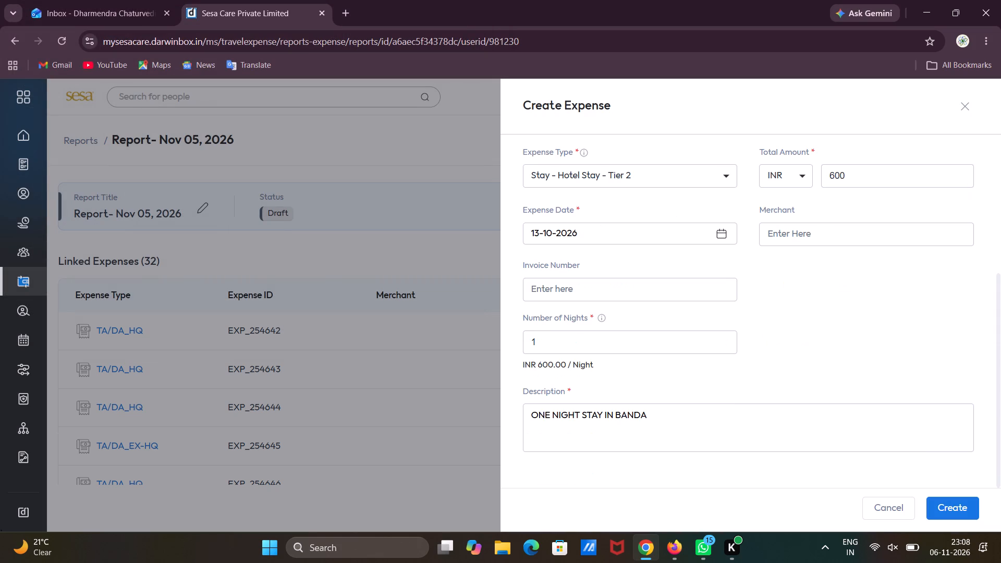
pyautogui.click(946, 502)
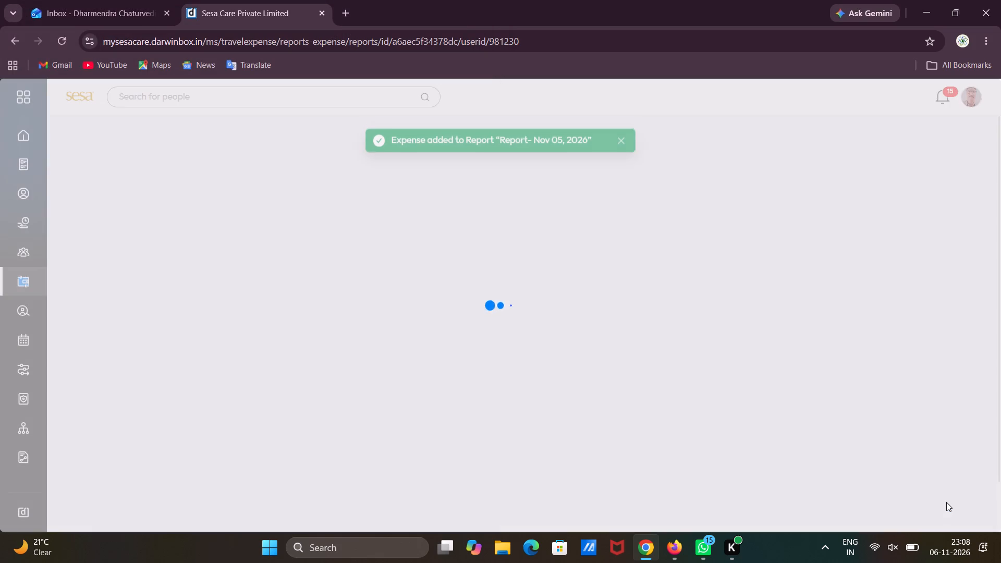
# Review the report's linked expenses, checking their types, dates, attachments and amounts from the first entry to the last.
pyautogui.scroll(-6, 659, 405)
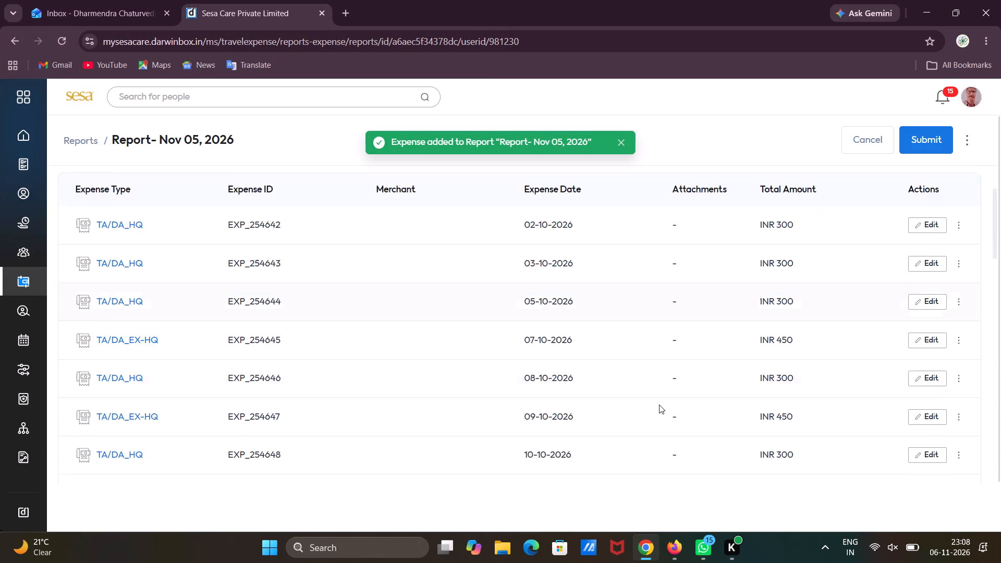
pyautogui.scroll(-6, 659, 405)
pyautogui.scroll(2, 659, 405)
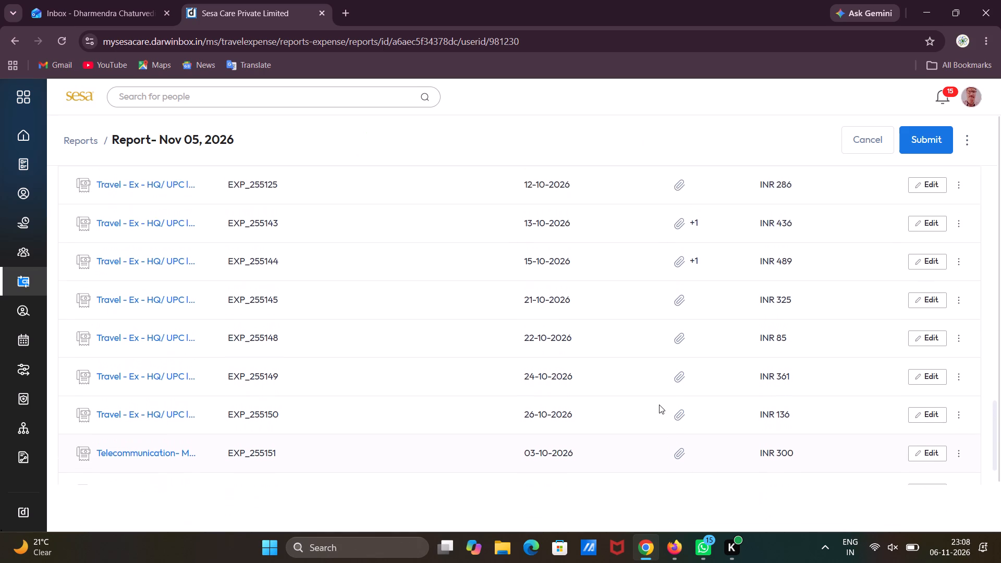
pyautogui.scroll(5, 659, 405)
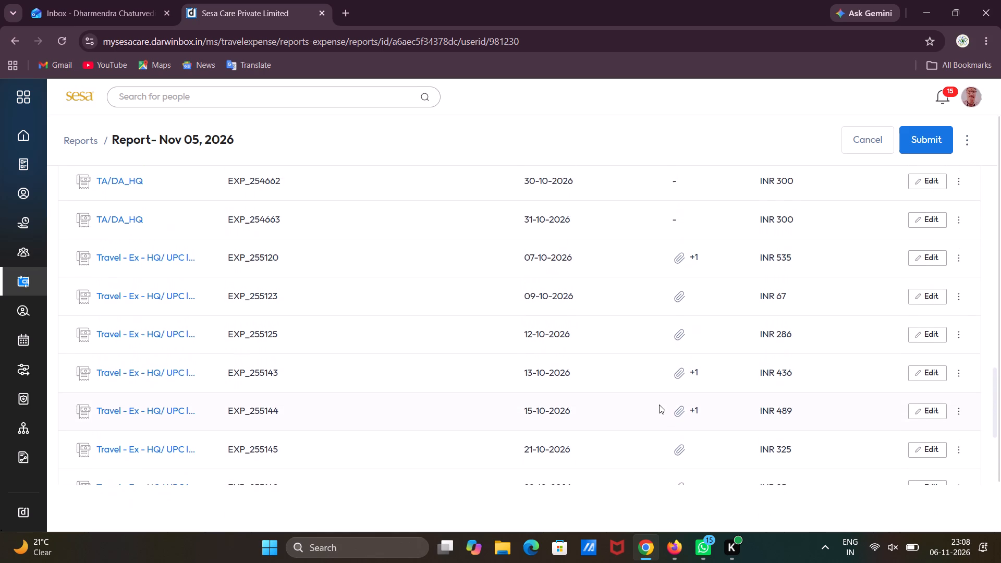
pyautogui.scroll(5, 659, 405)
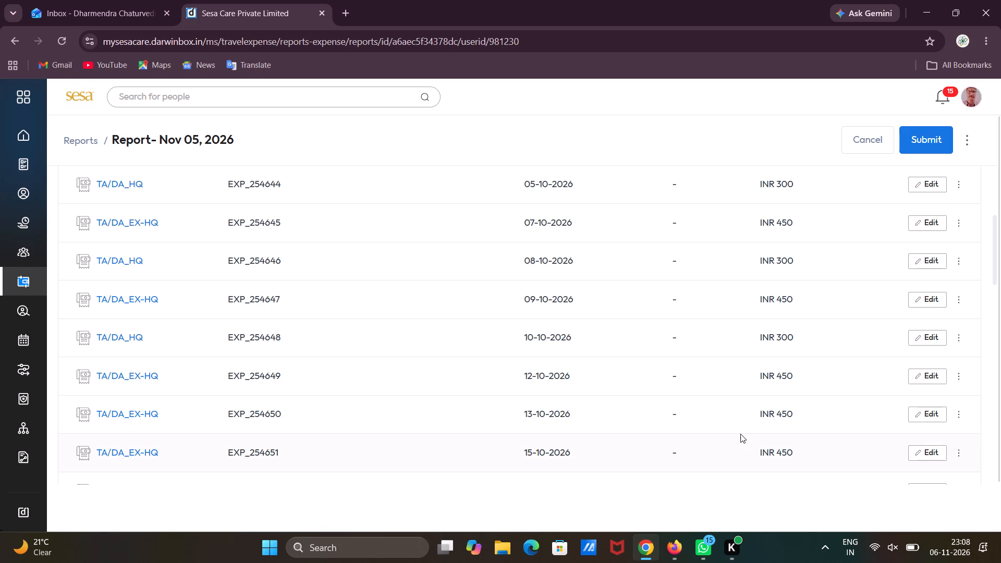
pyautogui.scroll(-6, 739, 435)
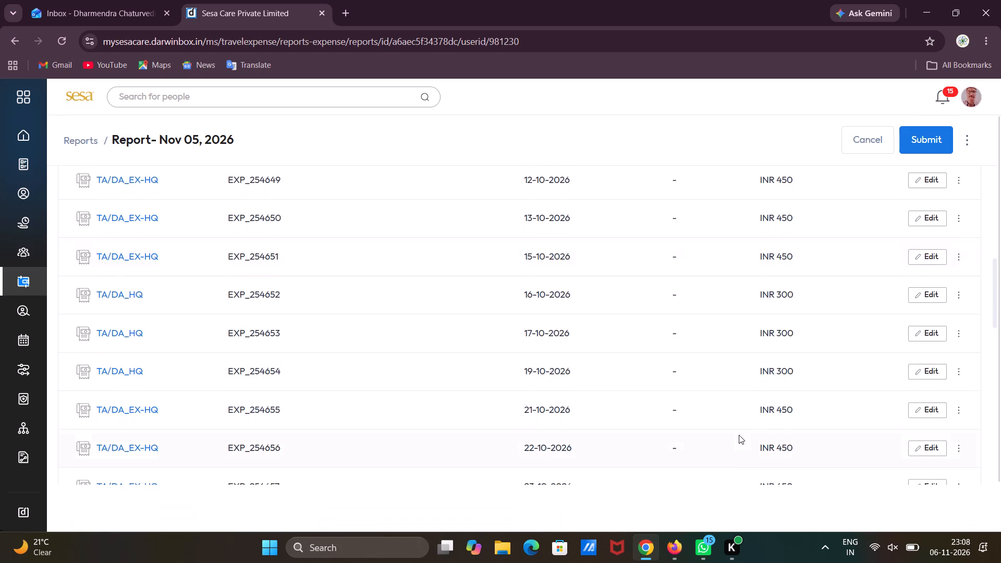
pyautogui.scroll(-1, 739, 435)
pyautogui.scroll(-2, 738, 386)
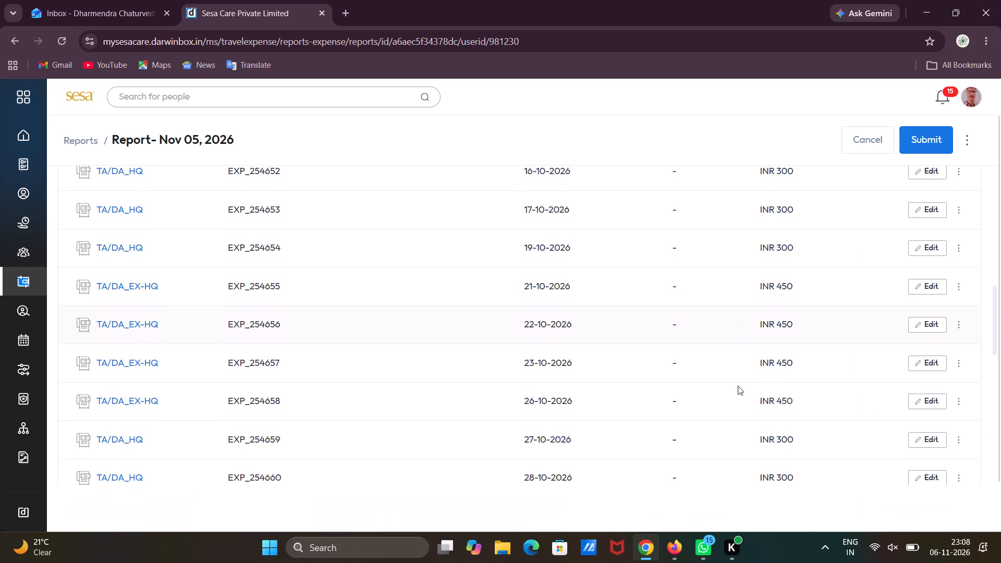
pyautogui.scroll(-6, 738, 386)
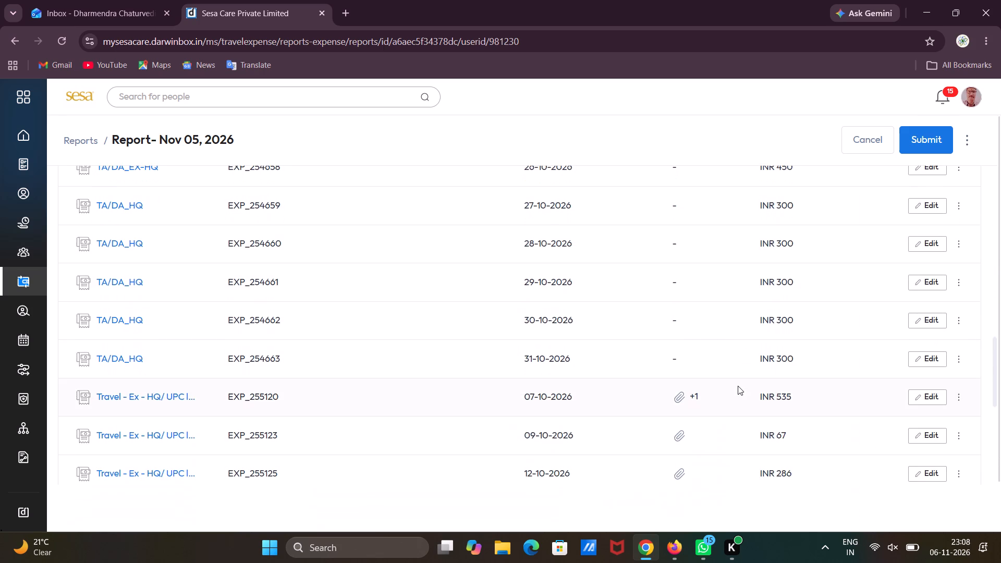
pyautogui.scroll(-3, 738, 386)
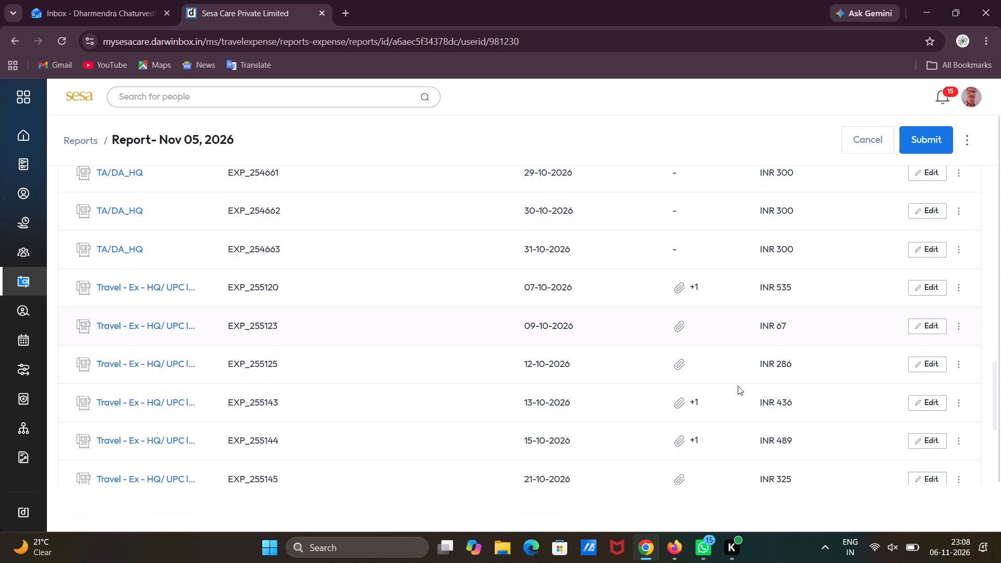
pyautogui.scroll(-2, 738, 386)
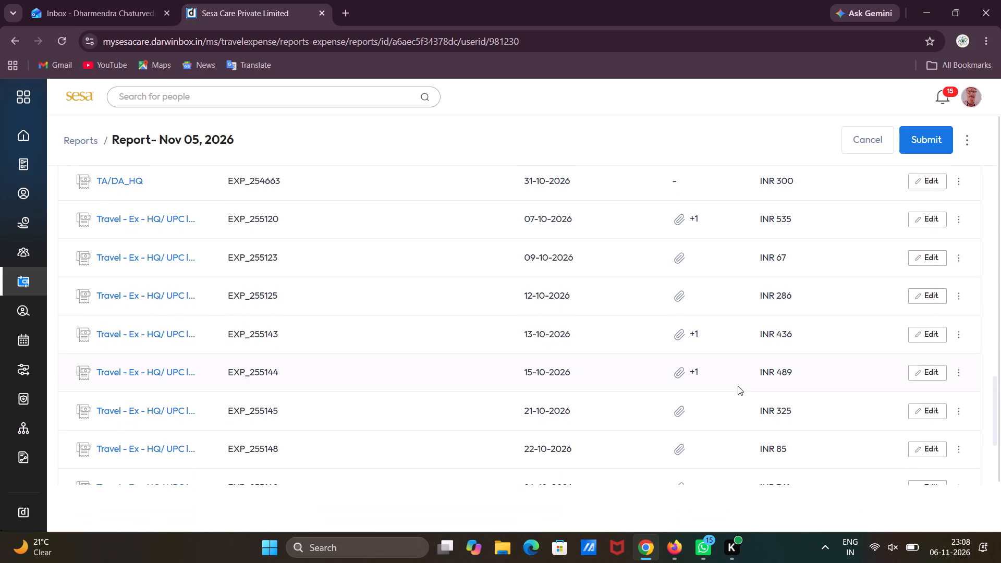
pyautogui.scroll(-2, 738, 386)
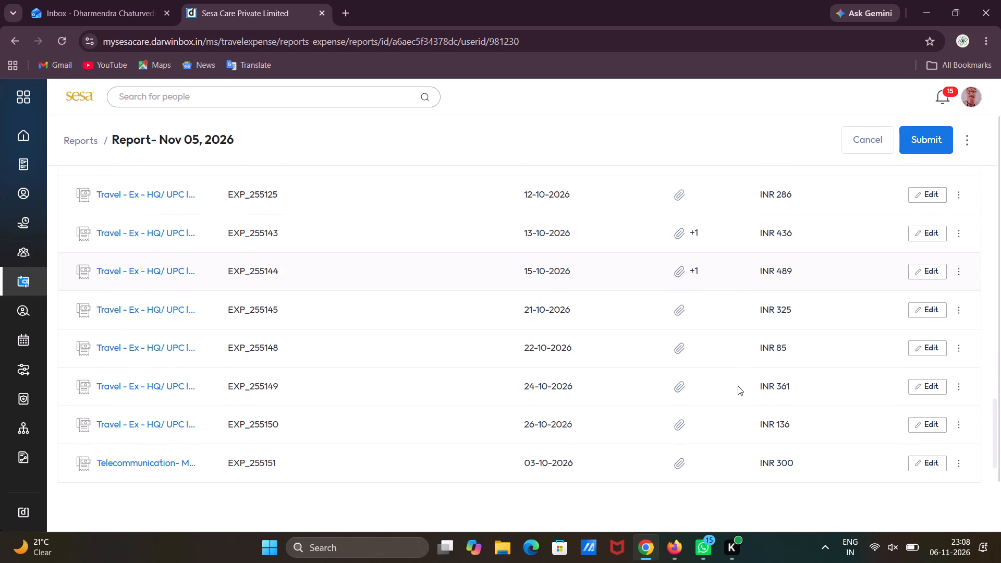
pyautogui.scroll(-2, 738, 386)
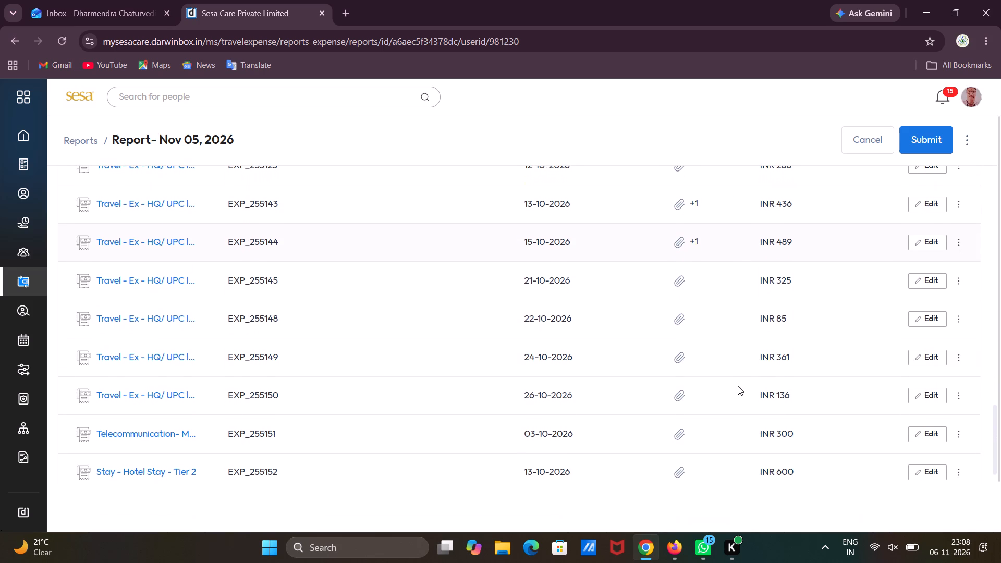
pyautogui.scroll(-4, 738, 386)
pyautogui.scroll(11, 738, 386)
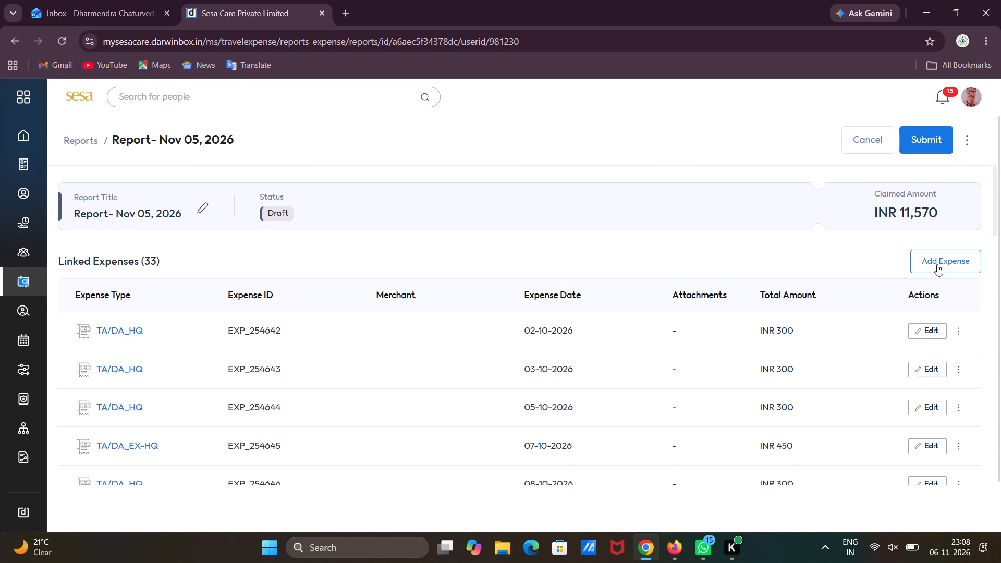
# Start submitting the Nov 05, 2026 report and review its expense summary down to the grand total and approval flow.
pyautogui.click(916, 143)
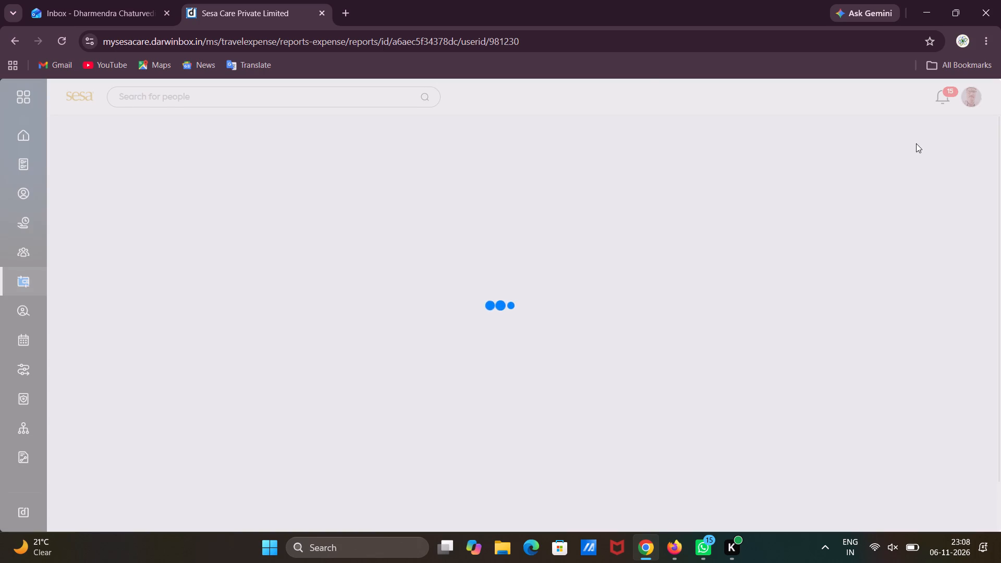
pyautogui.scroll(-8, 667, 380)
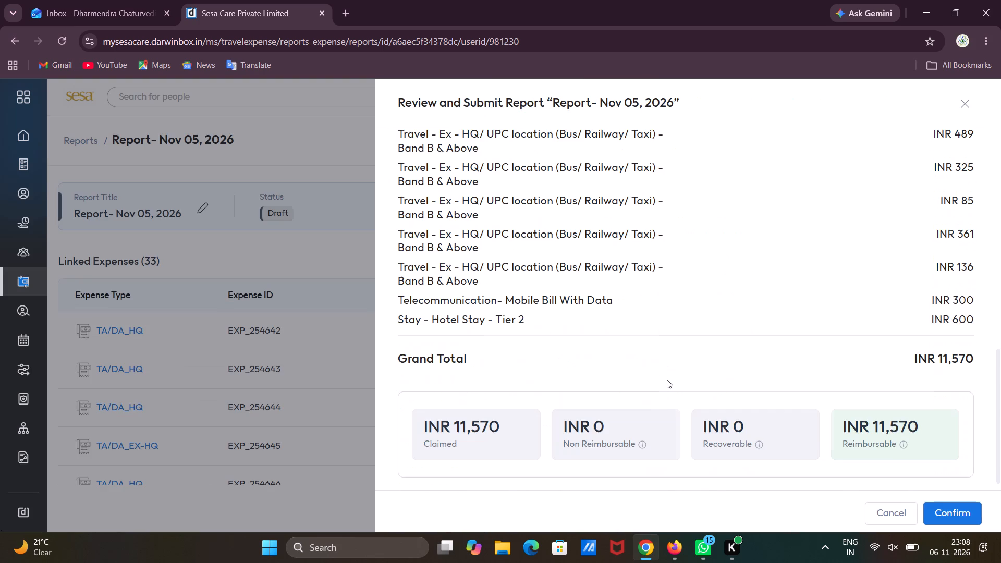
pyautogui.scroll(-7, 667, 380)
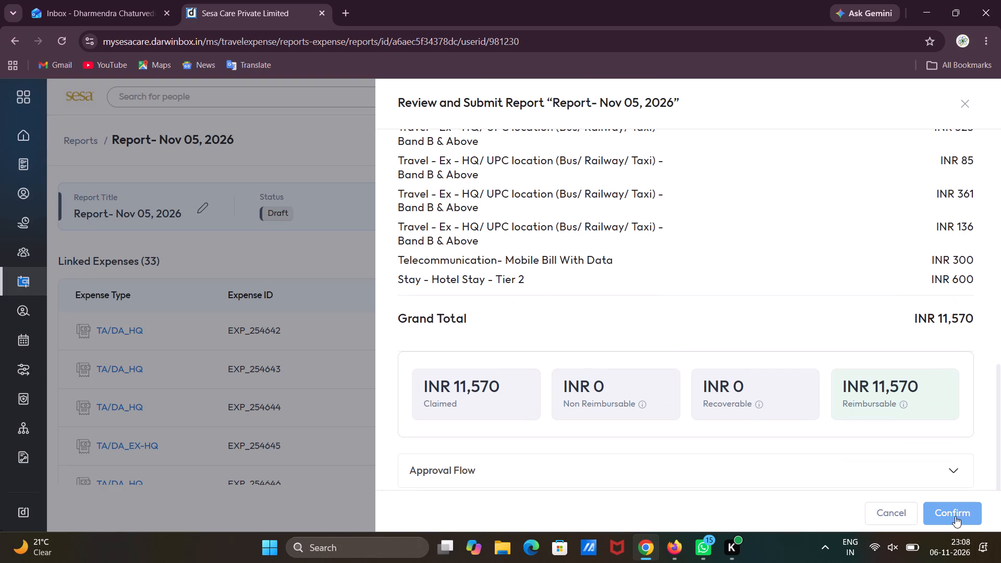
# Confirm the submission of Report- Nov 05, 2026 for approval.
pyautogui.click(955, 516)
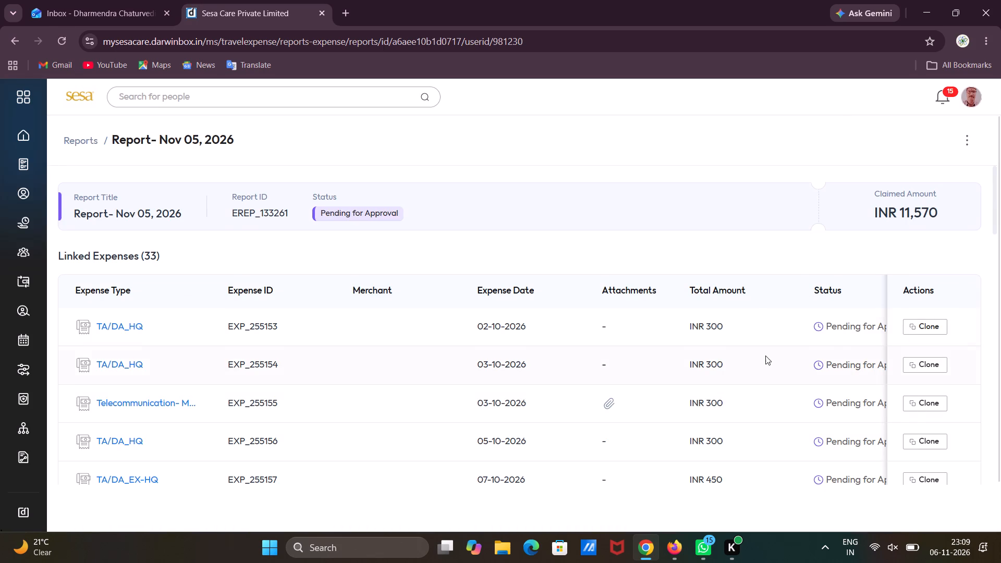
# Check the submitted report's linked expenses and approval stages, and download Report- Nov 05, 2026.
pyautogui.scroll(-13, 765, 356)
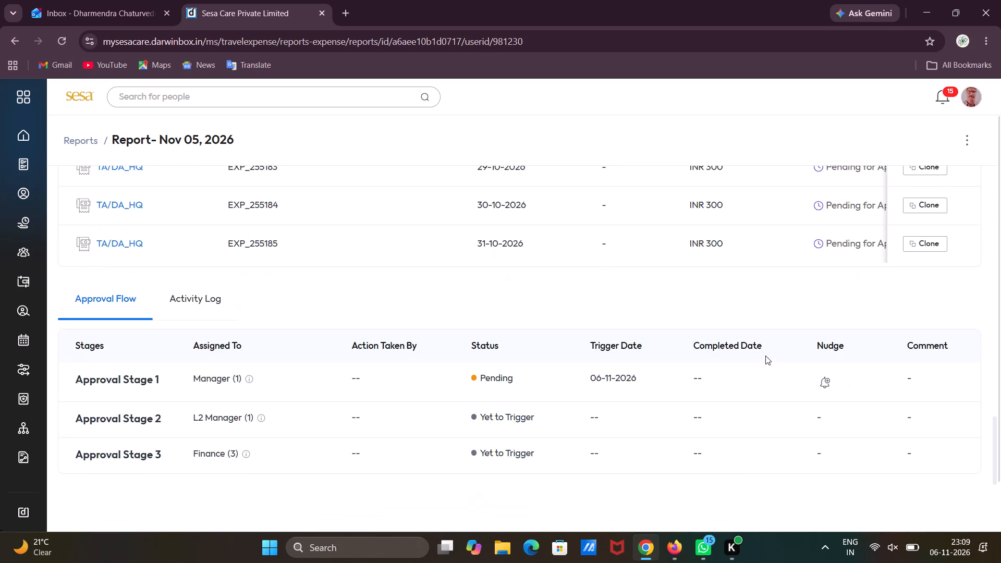
pyautogui.scroll(15, 765, 356)
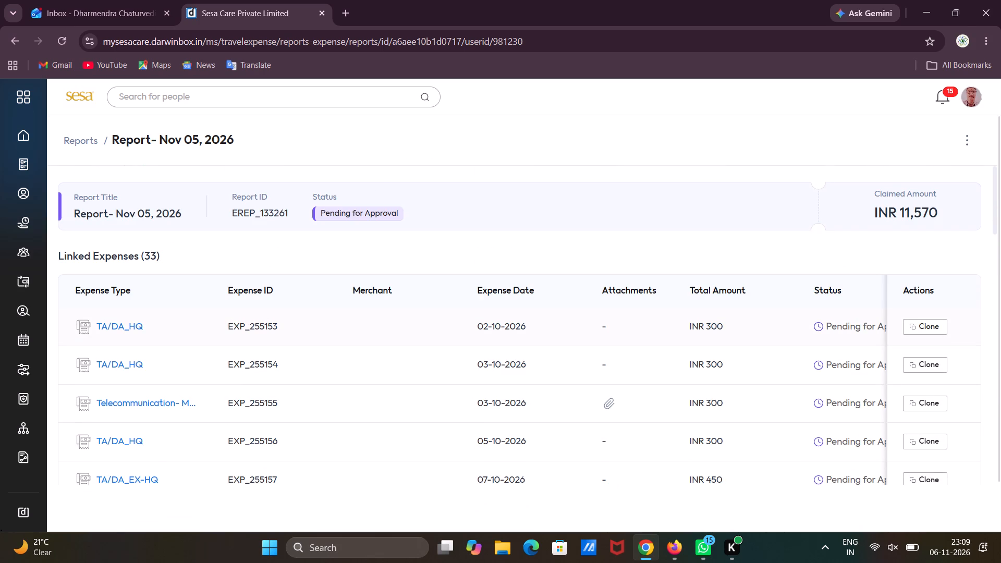
pyautogui.click(113, 213)
pyautogui.click(965, 139)
pyautogui.click(896, 174)
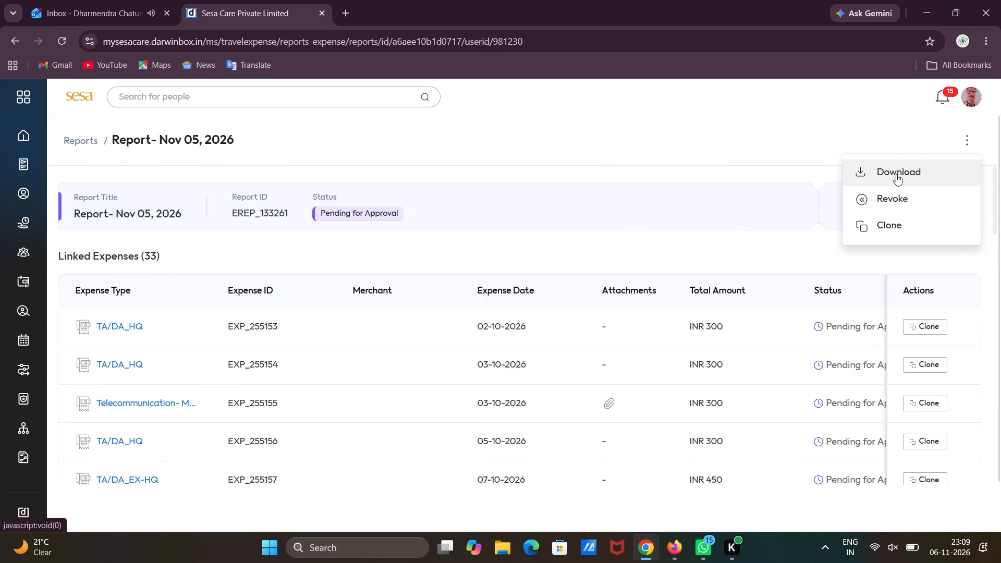
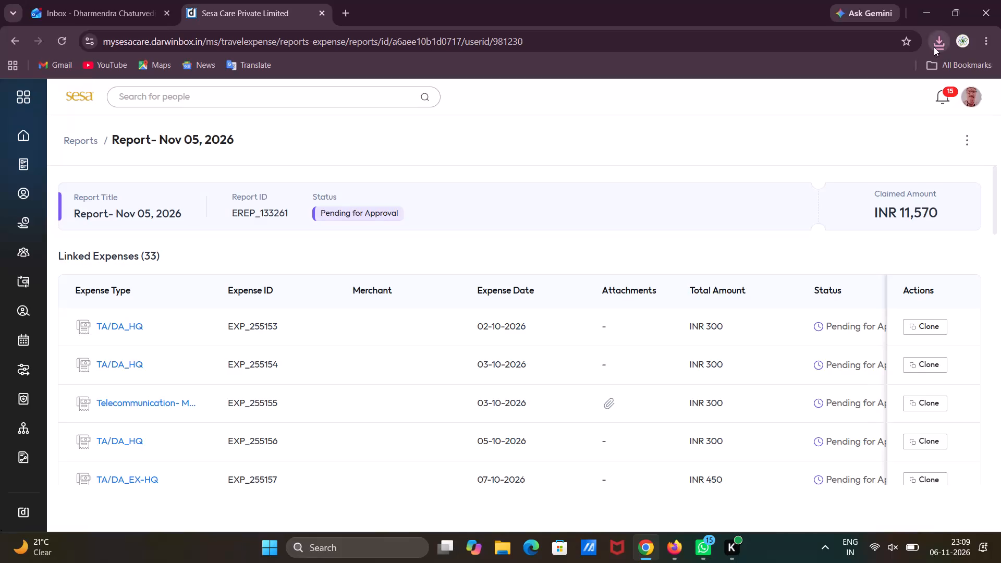
# Open the downloaded PDF of Report- Nov 05, 2026 and review its claim summary and expense details through the last page.
pyautogui.click(934, 47)
pyautogui.doubleClick(852, 109)
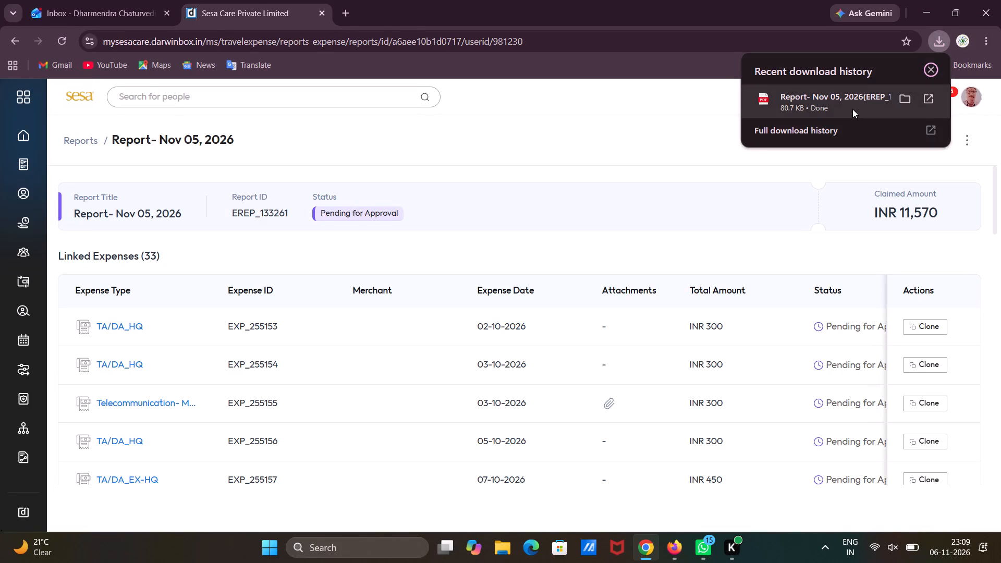
pyautogui.scroll(-4, 505, 309)
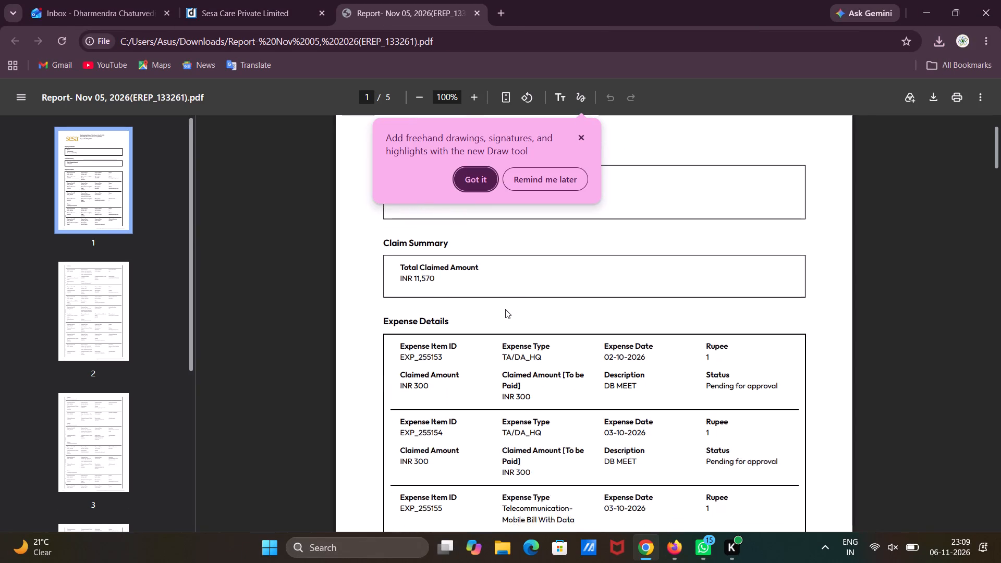
pyautogui.scroll(-7, 505, 309)
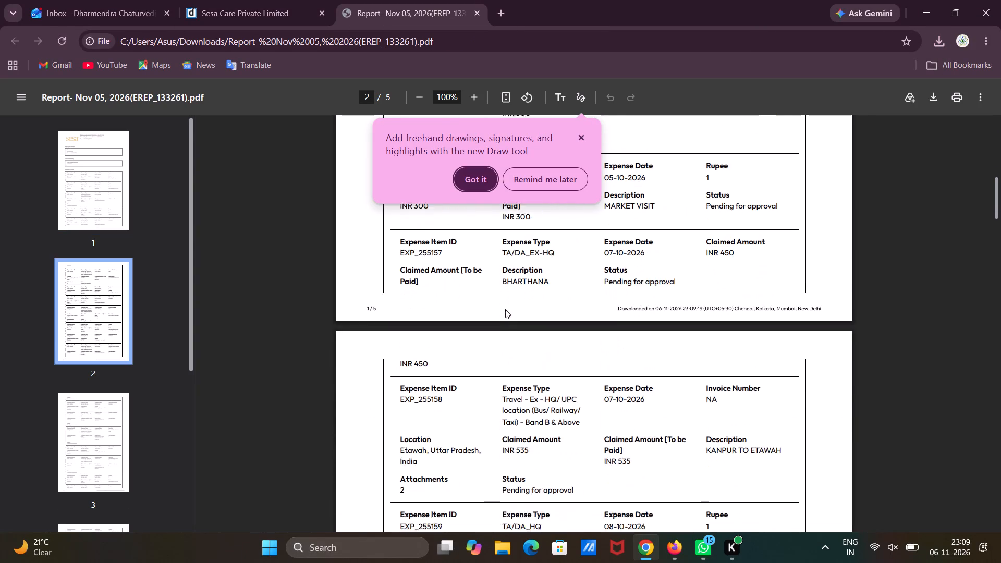
pyautogui.scroll(-13, 505, 309)
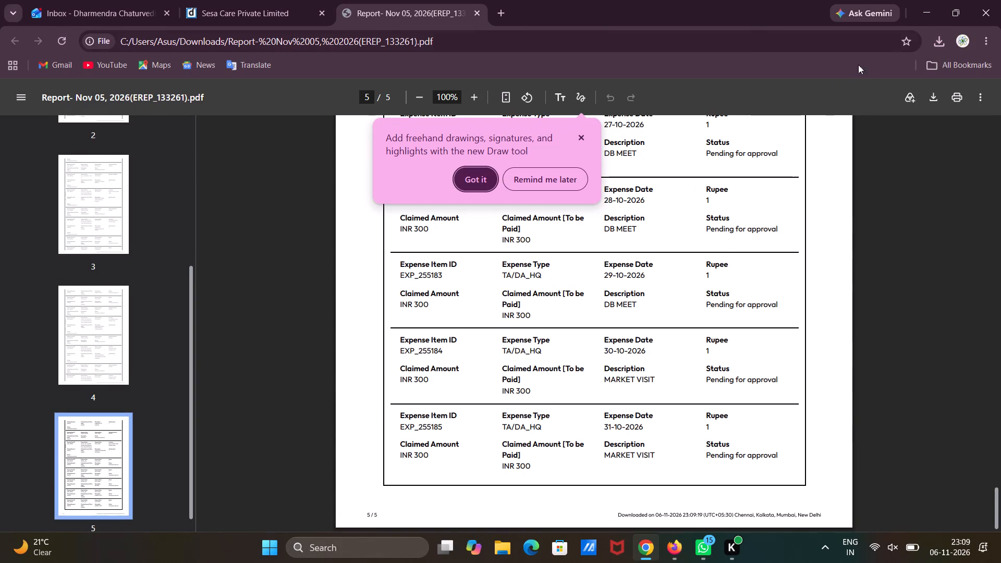
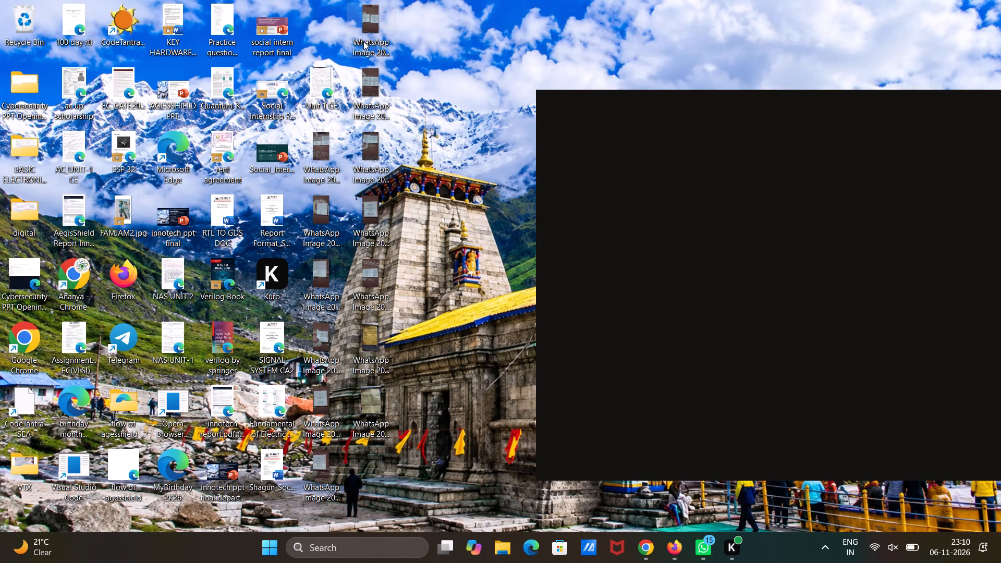
# Bring up the file actions for the WhatsApp image dated 2026-11-06 at 10.29.38 PM on the desktop.
pyautogui.click(377, 51)
pyautogui.rightClick(377, 51)
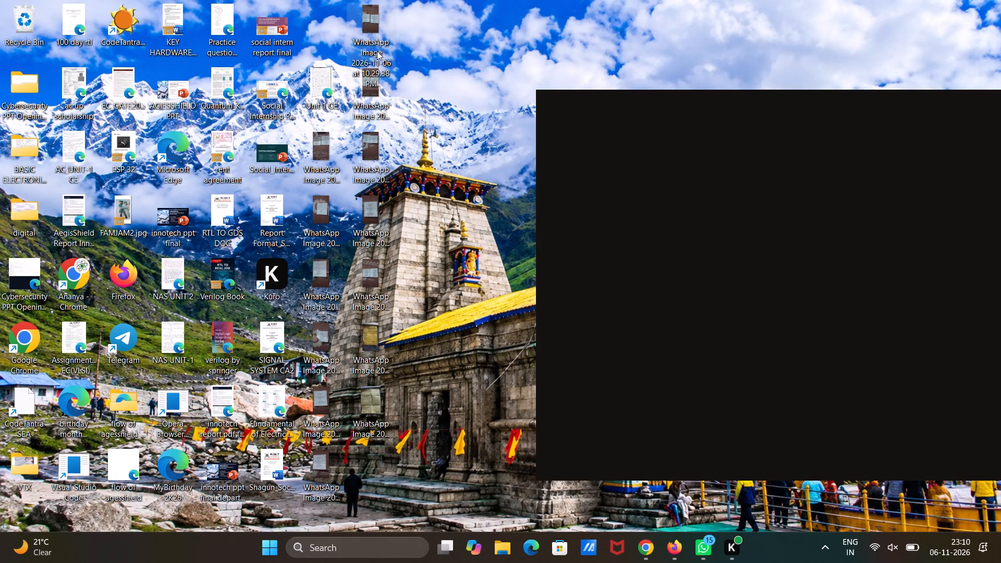
# Delete the first seven WhatsApp images from the two desktop icon columns that hold them, starting with the uppermost ones.
pyautogui.click(567, 20)
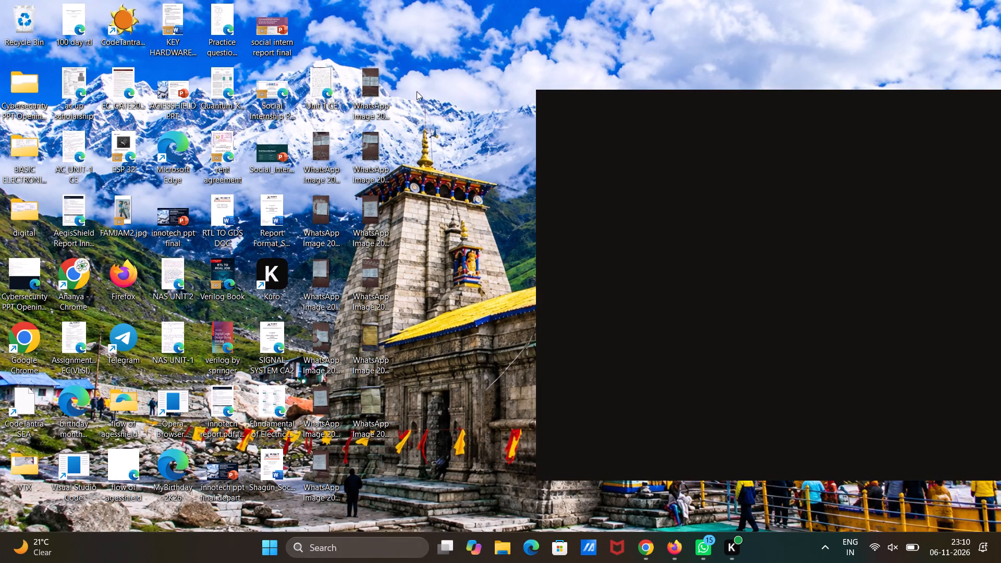
pyautogui.rightClick(389, 90)
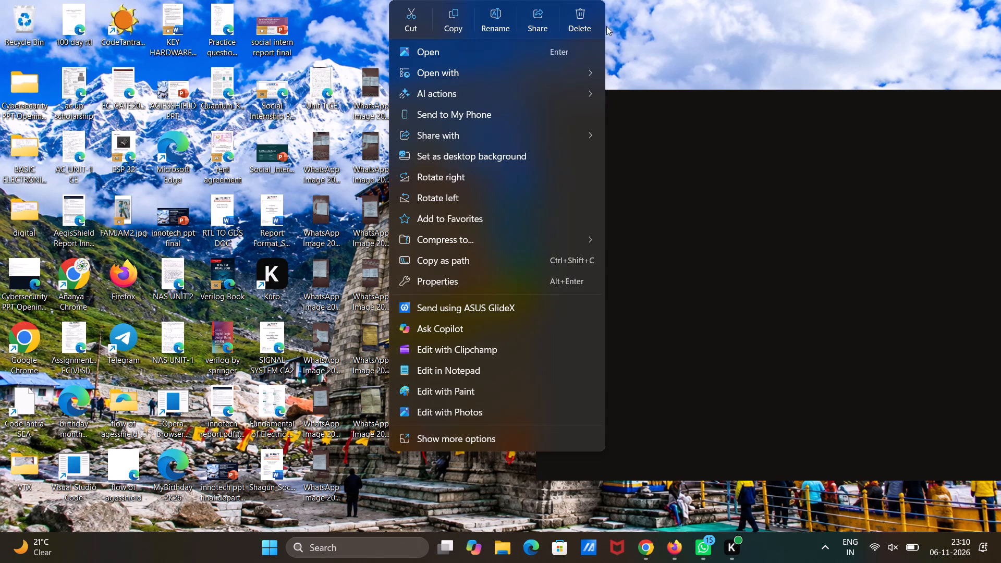
pyautogui.click(584, 20)
pyautogui.rightClick(364, 153)
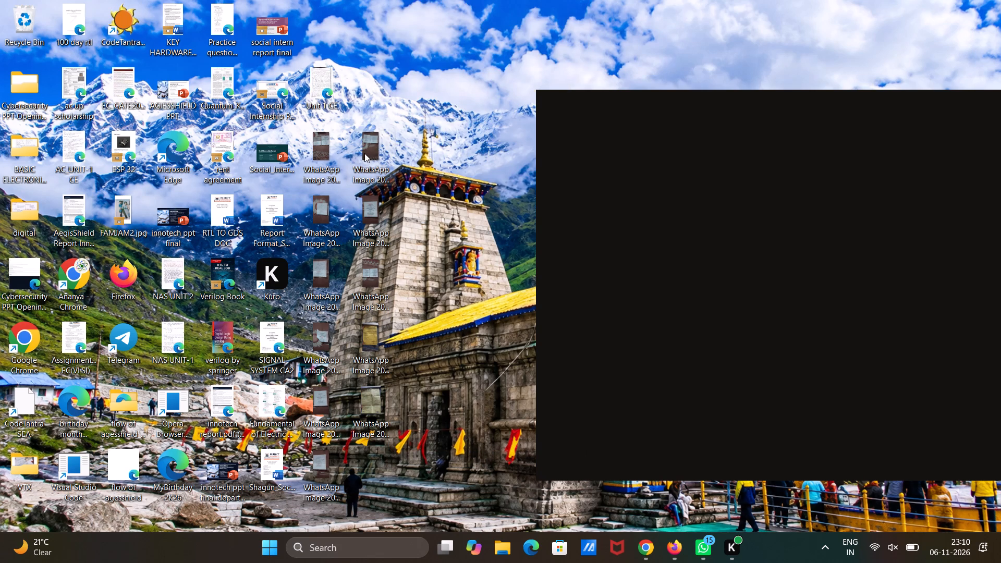
pyautogui.click(550, 10)
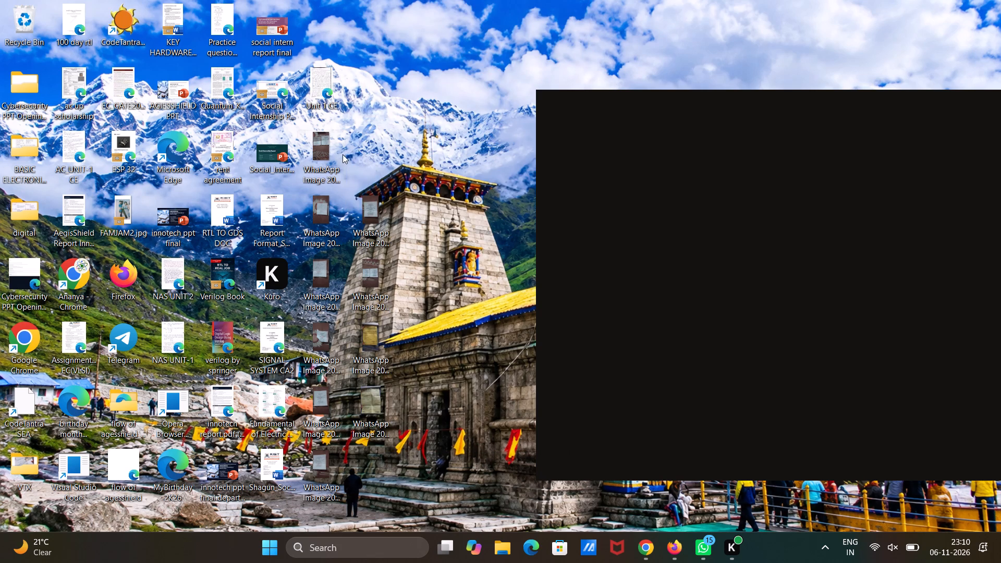
pyautogui.rightClick(339, 156)
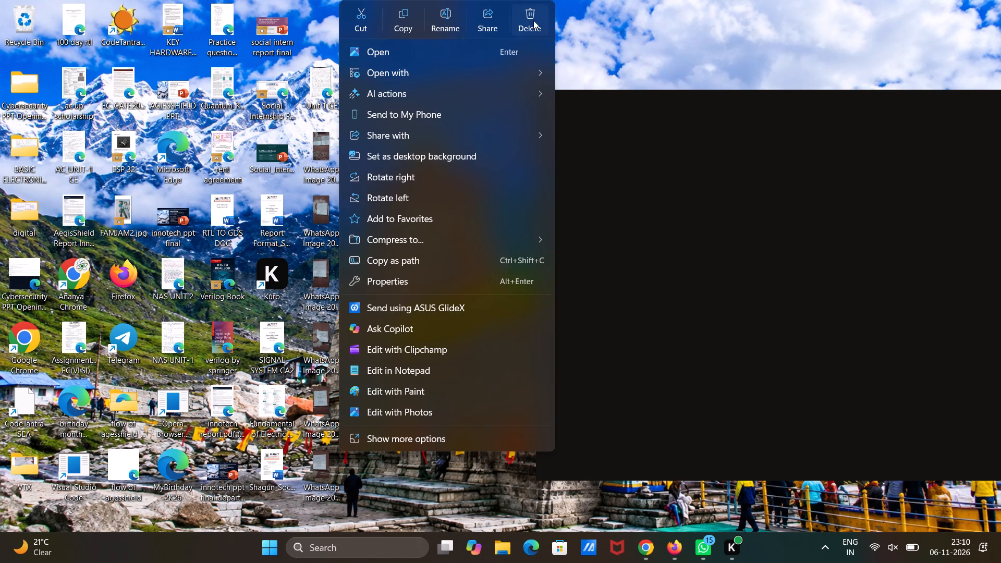
pyautogui.click(533, 20)
pyautogui.rightClick(333, 224)
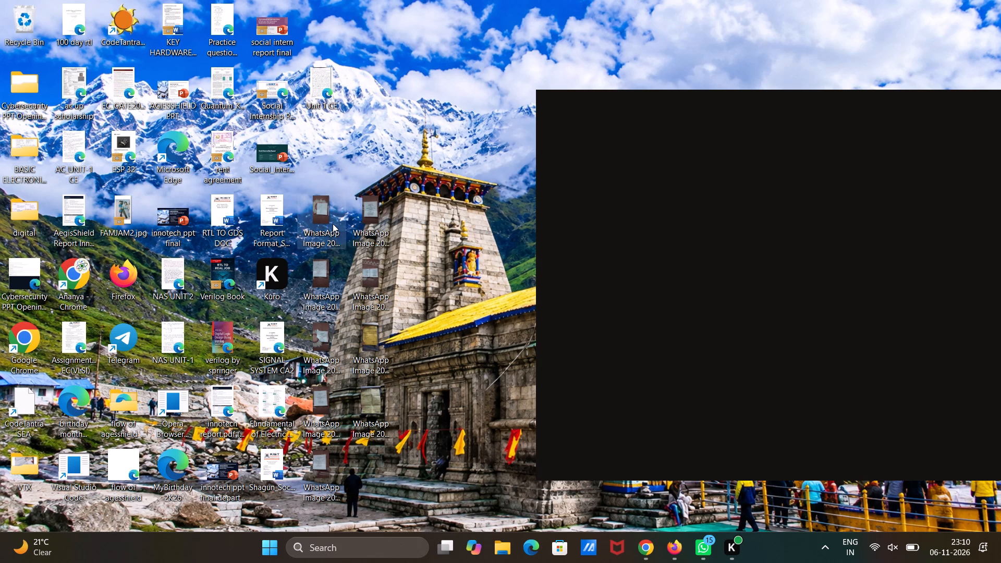
pyautogui.click(519, 18)
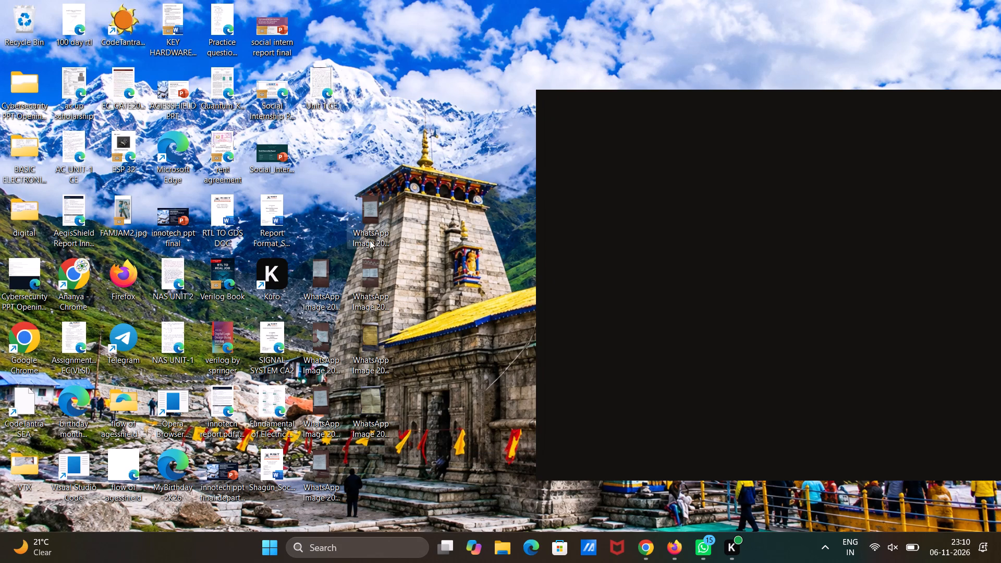
pyautogui.rightClick(331, 277)
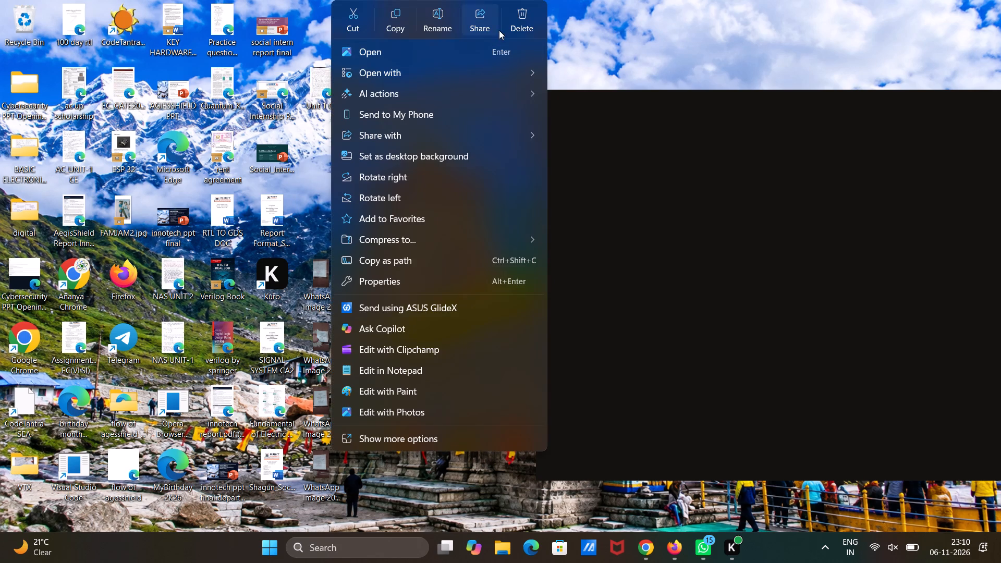
pyautogui.click(506, 28)
pyautogui.rightClick(370, 233)
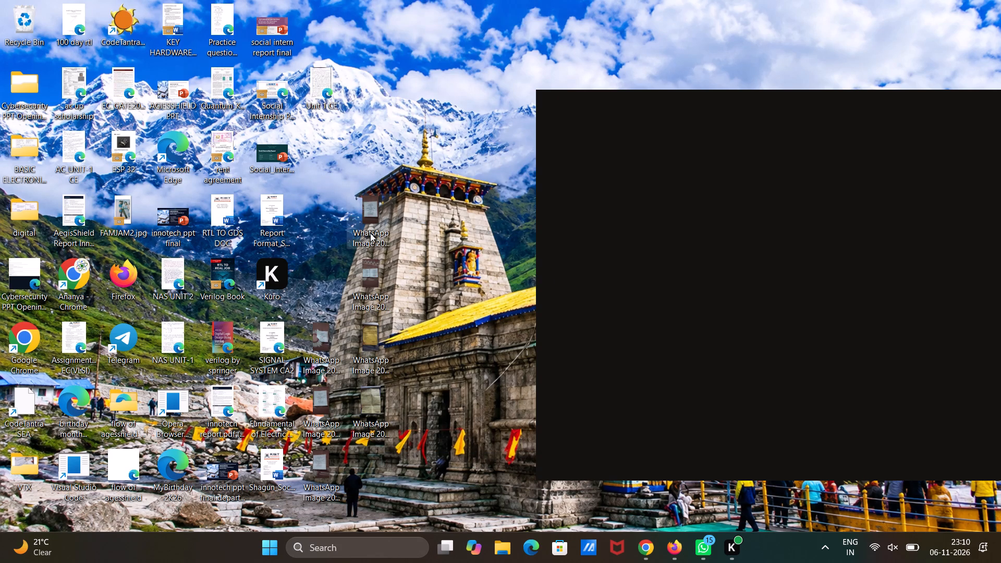
pyautogui.click(559, 21)
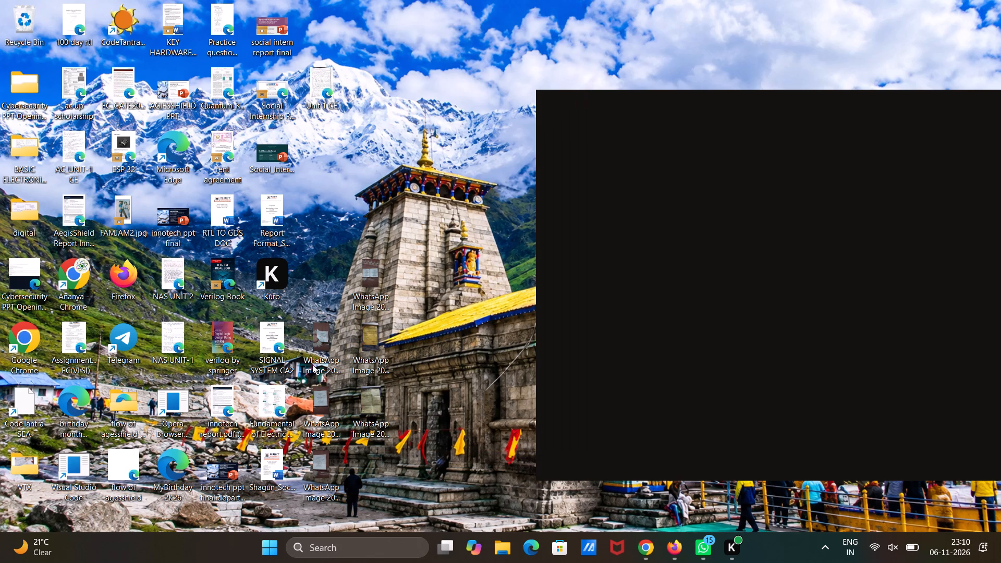
# Delete the remaining six WhatsApp images from the desktop, starting with the one dated 2026-11-06 at 11.06.15 PM.
pyautogui.click(377, 345)
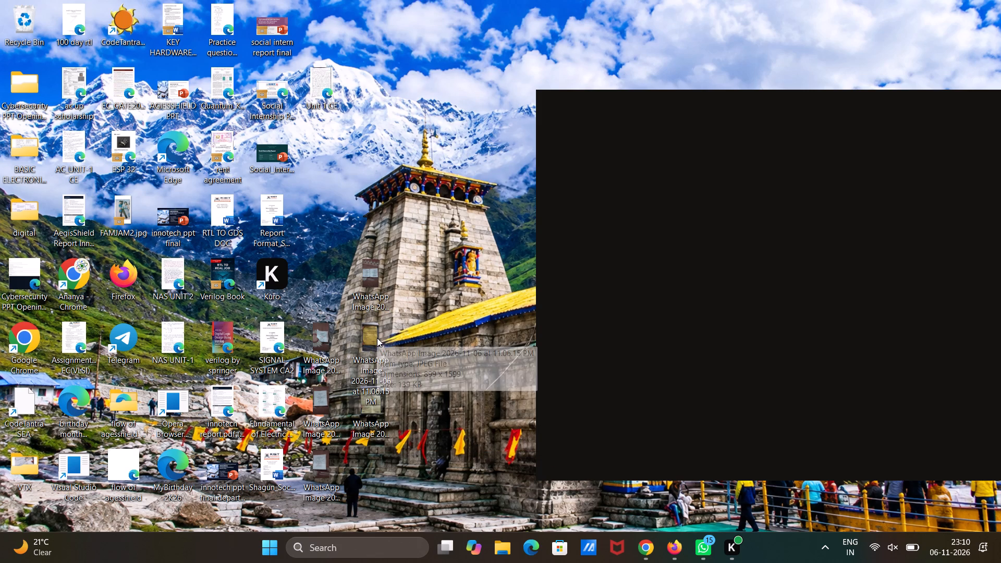
pyautogui.rightClick(377, 338)
pyautogui.click(559, 16)
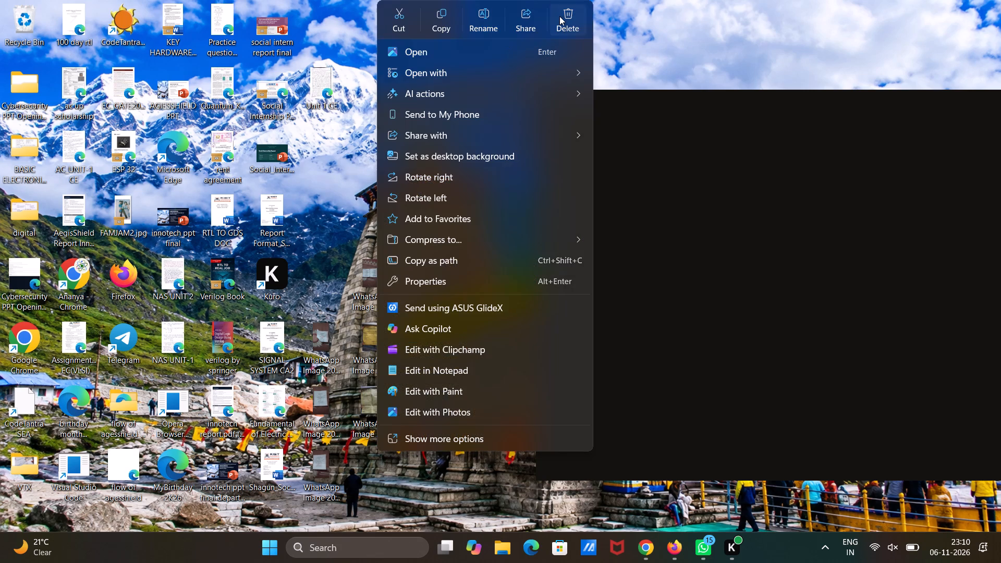
pyautogui.rightClick(375, 280)
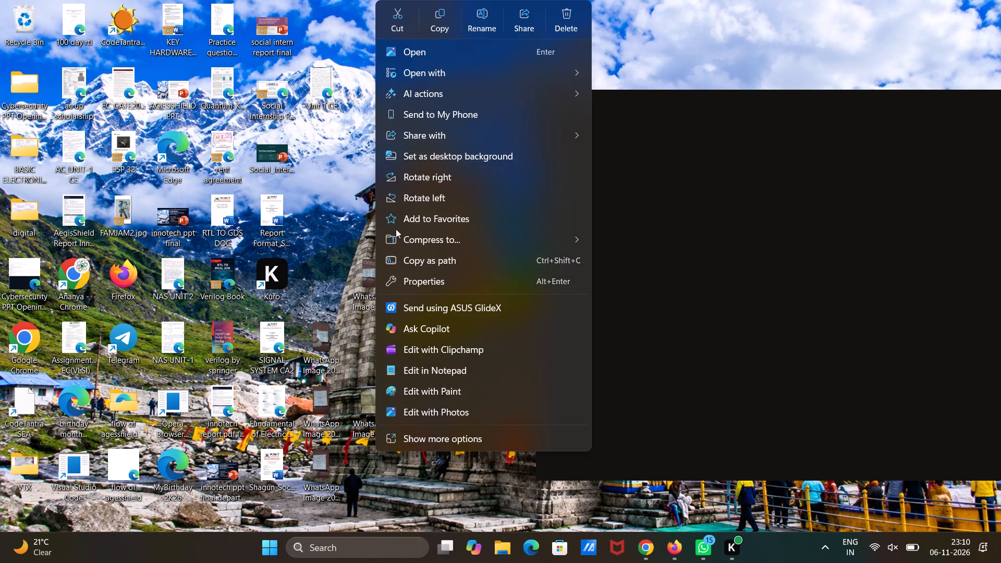
pyautogui.click(558, 33)
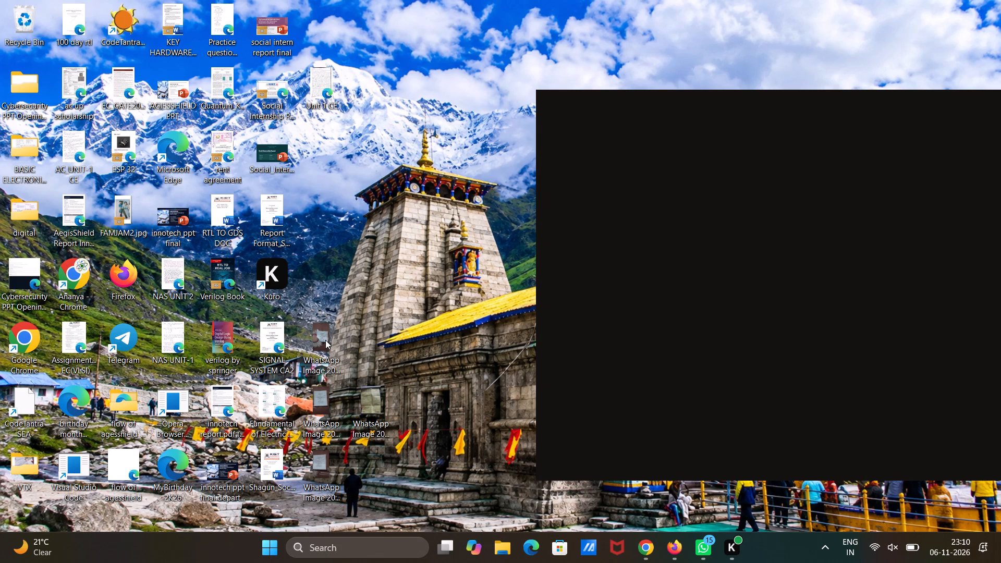
pyautogui.rightClick(325, 340)
pyautogui.click(516, 13)
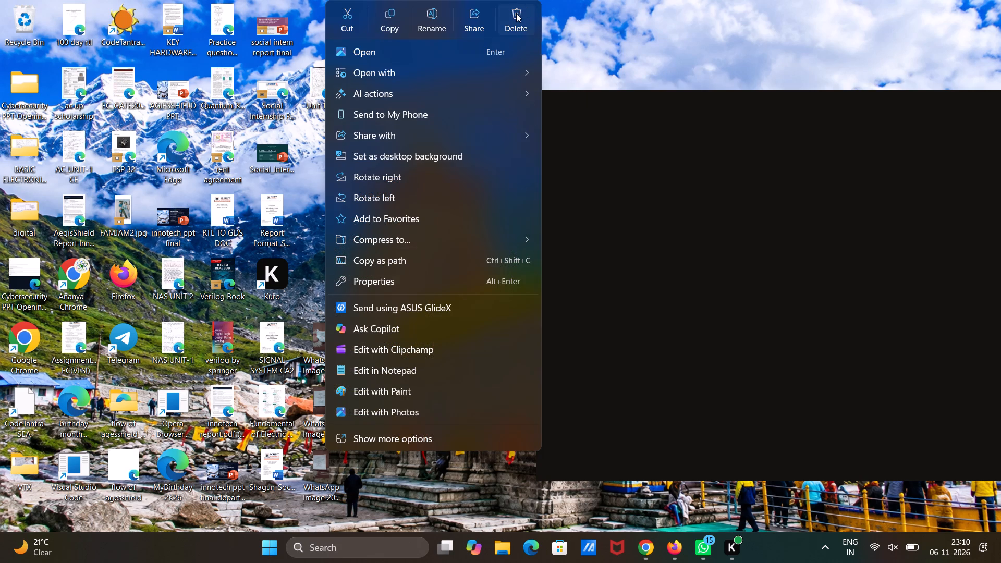
pyautogui.rightClick(326, 414)
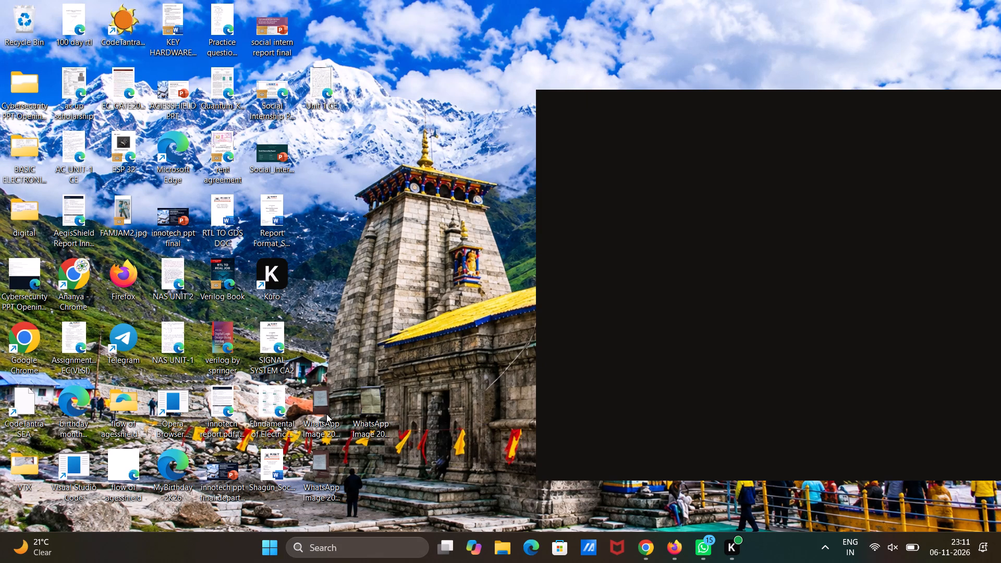
pyautogui.click(512, 31)
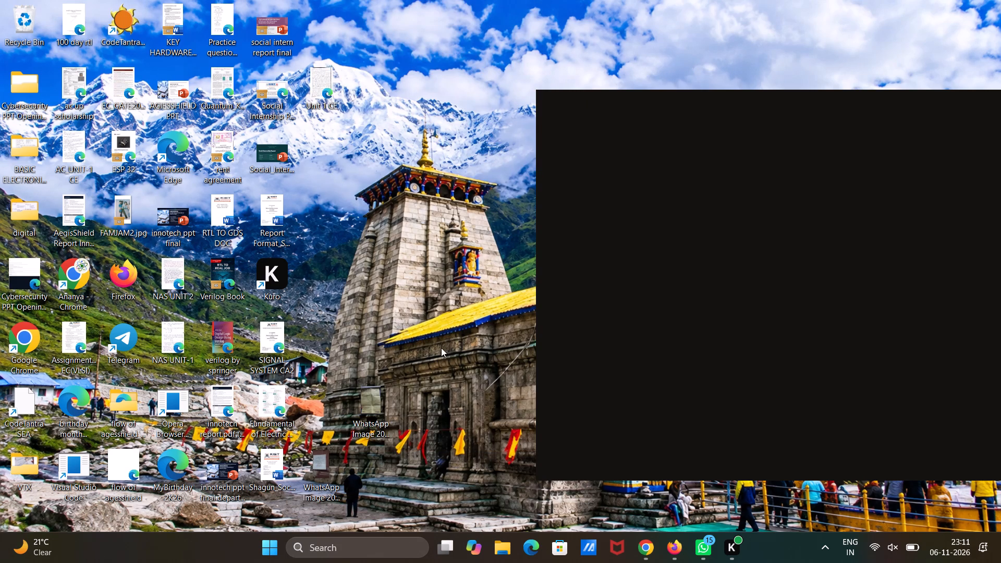
pyautogui.rightClick(382, 409)
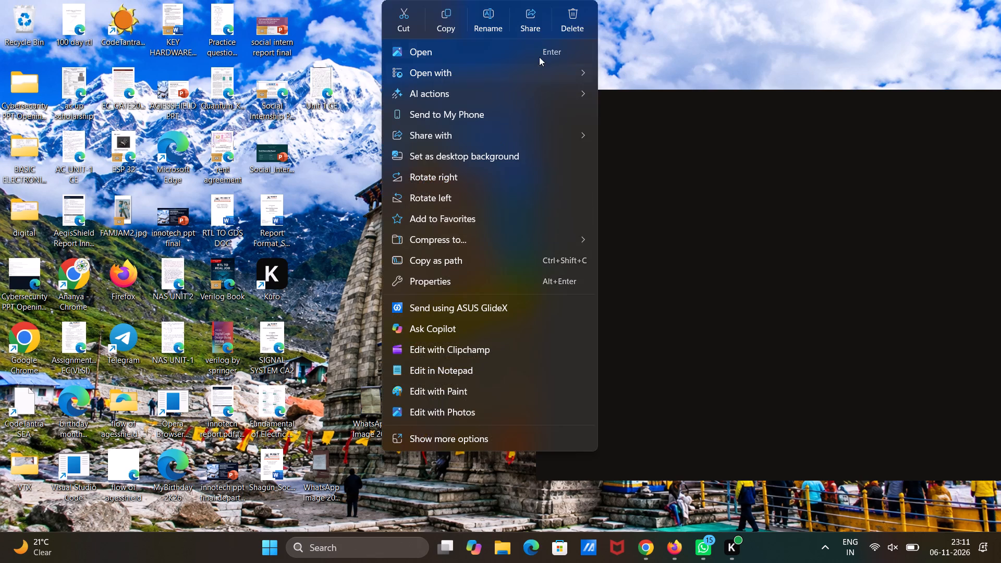
pyautogui.click(565, 22)
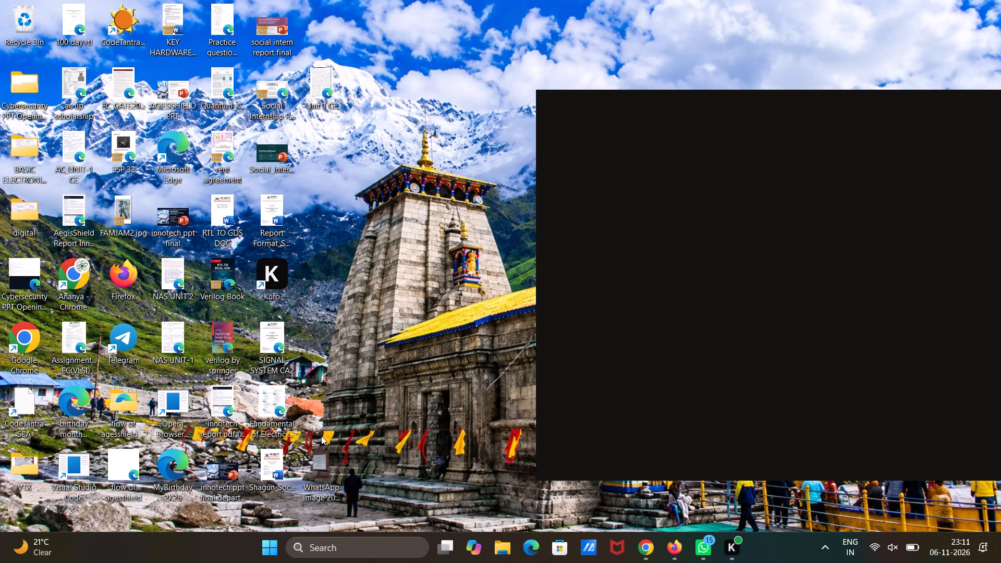
pyautogui.rightClick(321, 455)
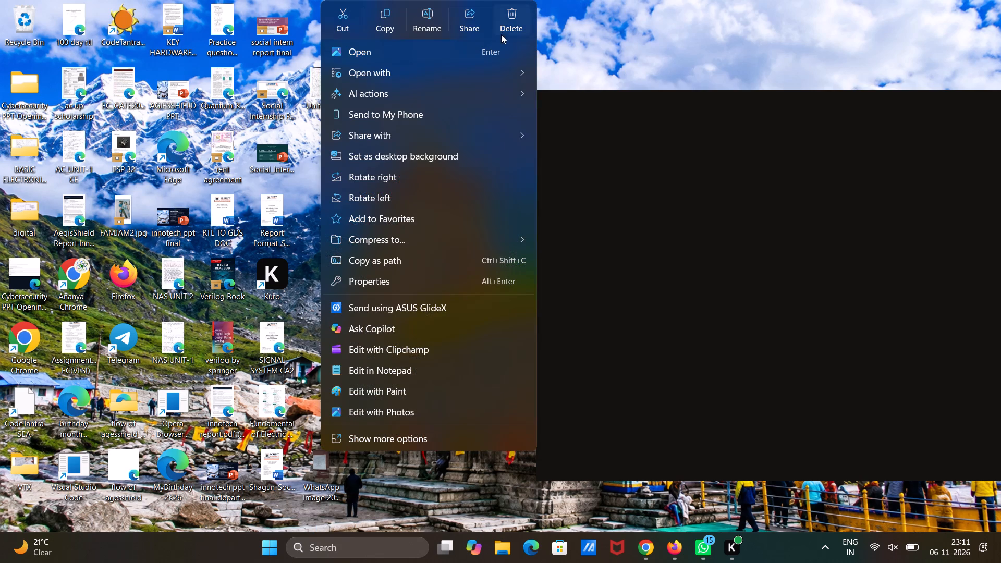
pyautogui.click(510, 15)
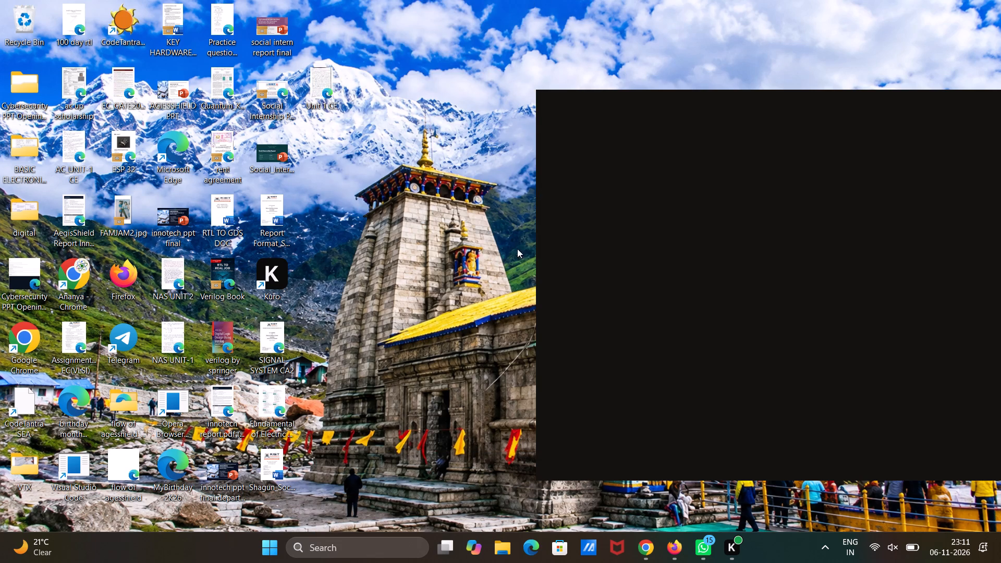
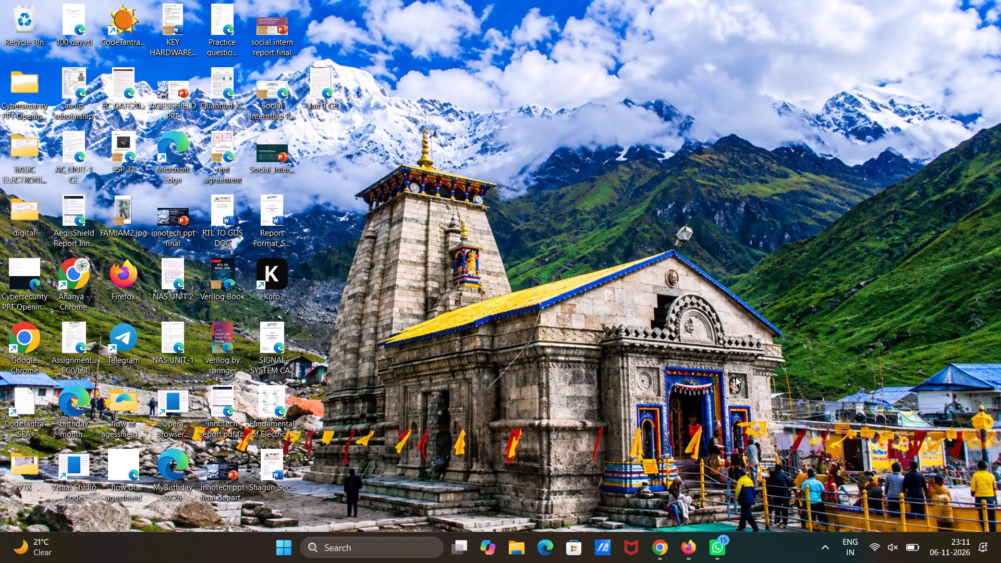
# Open the connected Wi-Fi network's properties and examine its profile, IP and DNS assignment, link speed and address details.
pyautogui.click(877, 552)
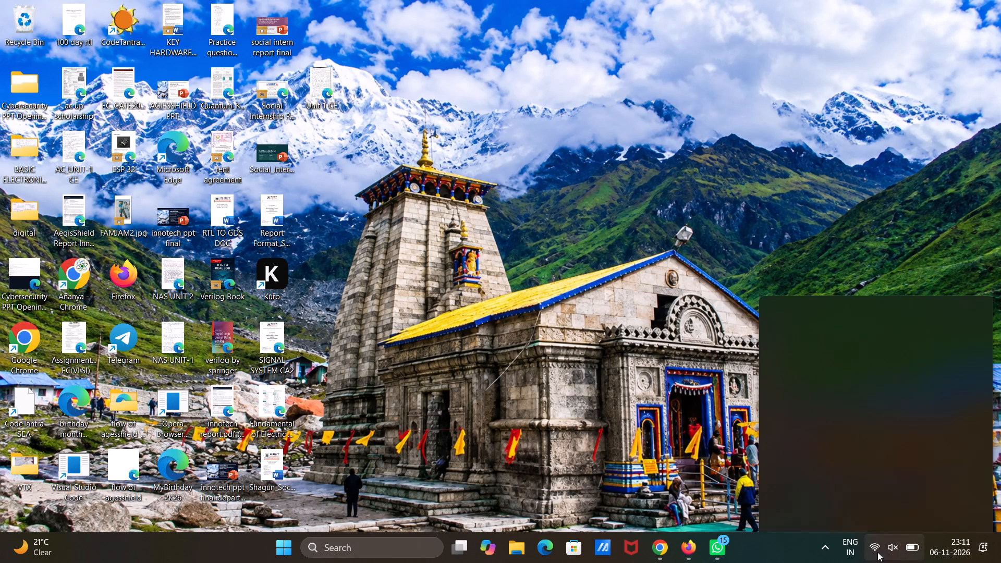
pyautogui.click(819, 318)
pyautogui.click(816, 305)
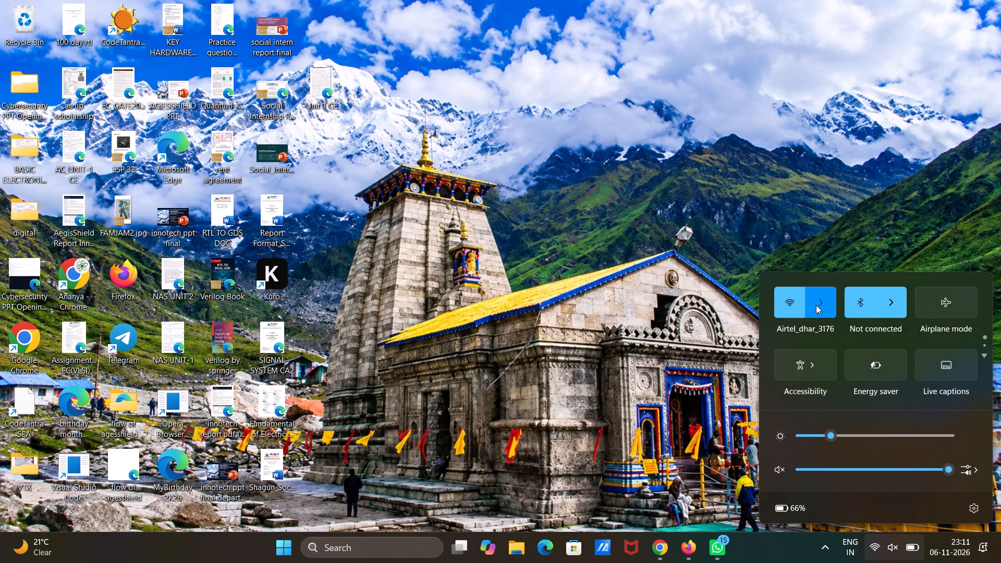
pyautogui.click(780, 314)
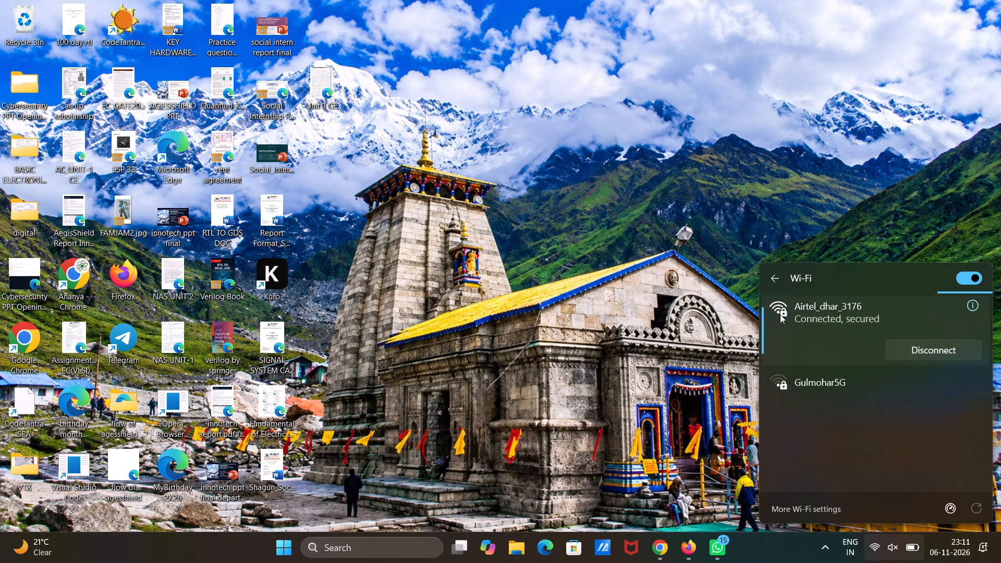
pyautogui.click(780, 314)
pyautogui.click(822, 318)
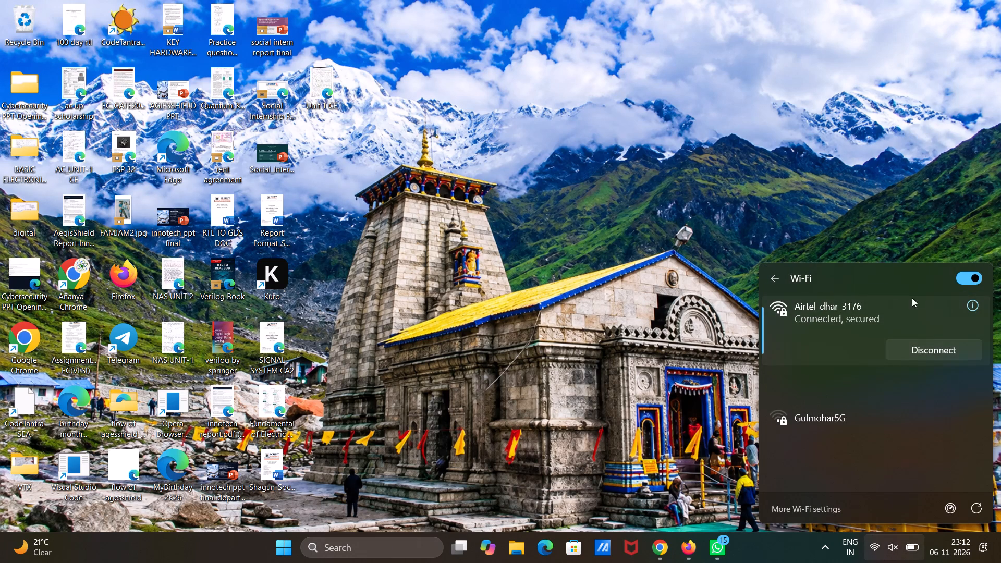
pyautogui.click(975, 301)
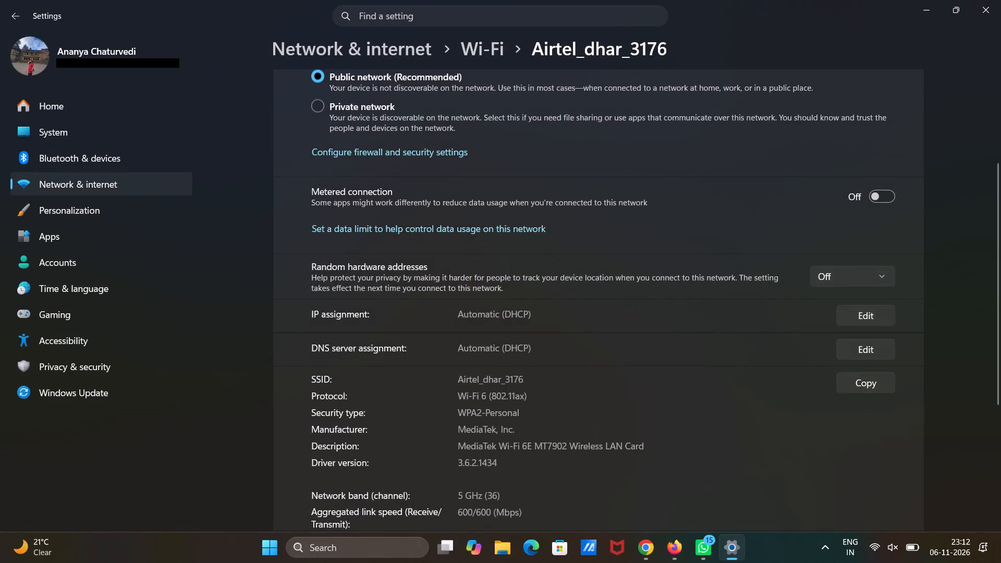
pyautogui.scroll(-3, 769, 318)
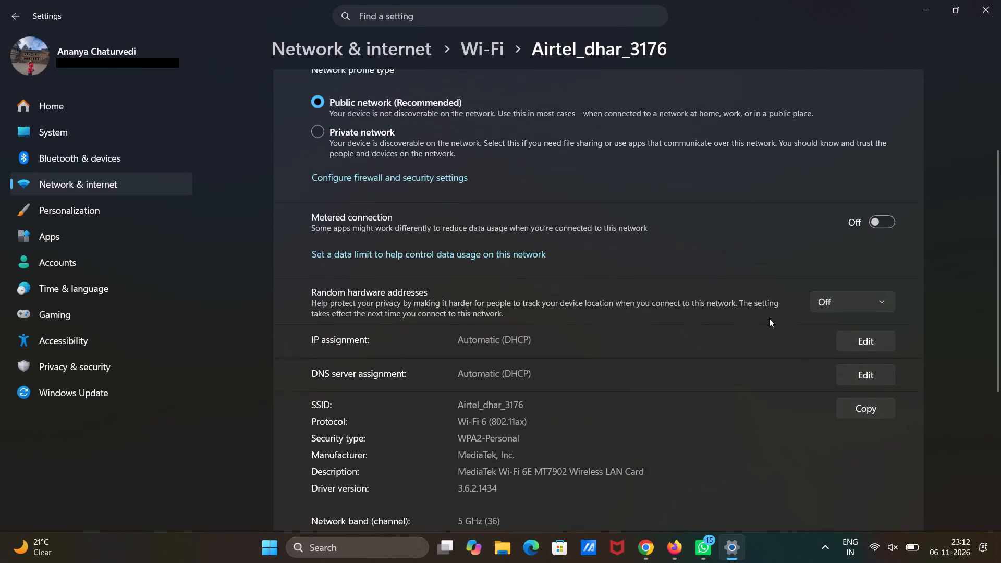
pyautogui.scroll(-3, 769, 318)
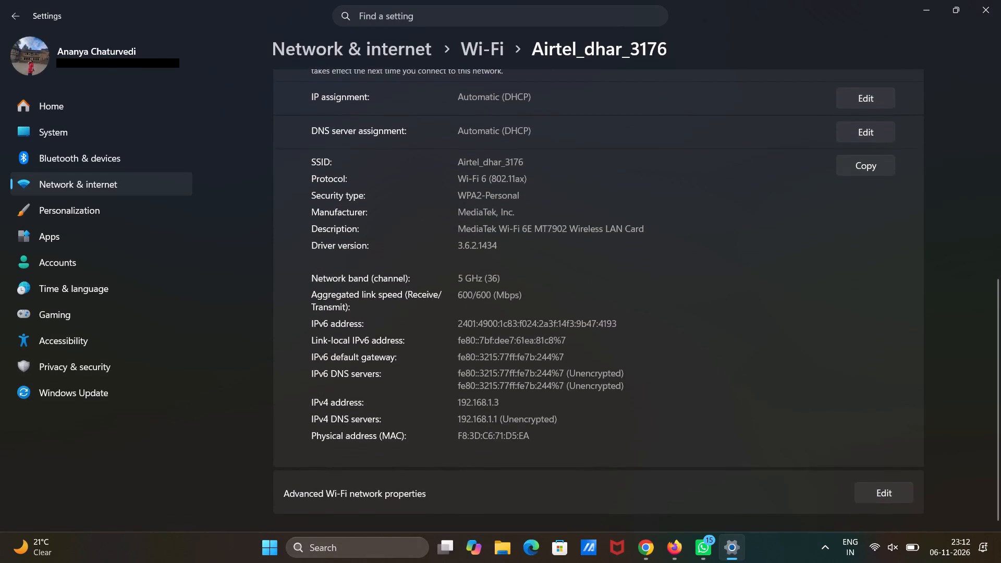
pyautogui.scroll(-1, 769, 318)
pyautogui.scroll(1, 769, 318)
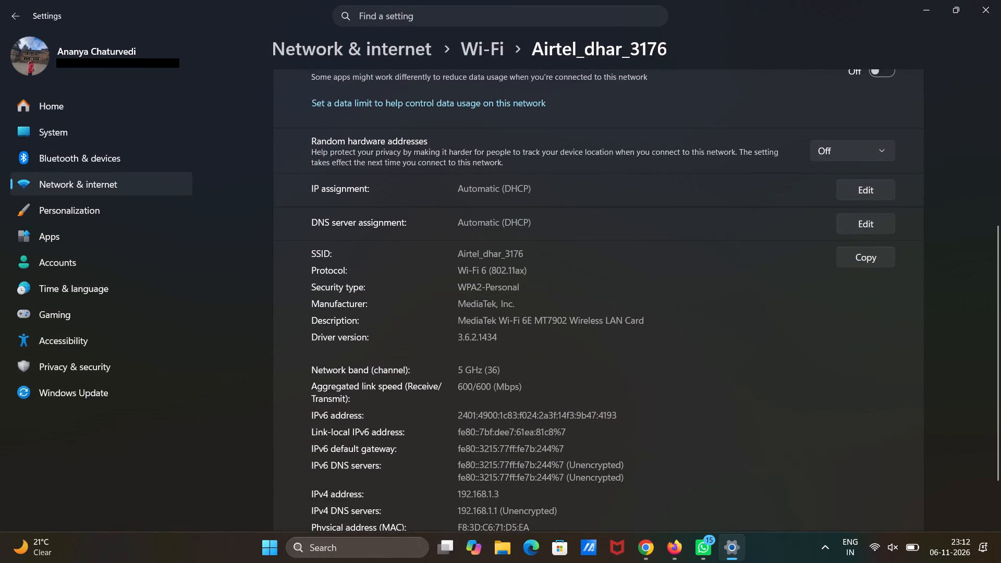